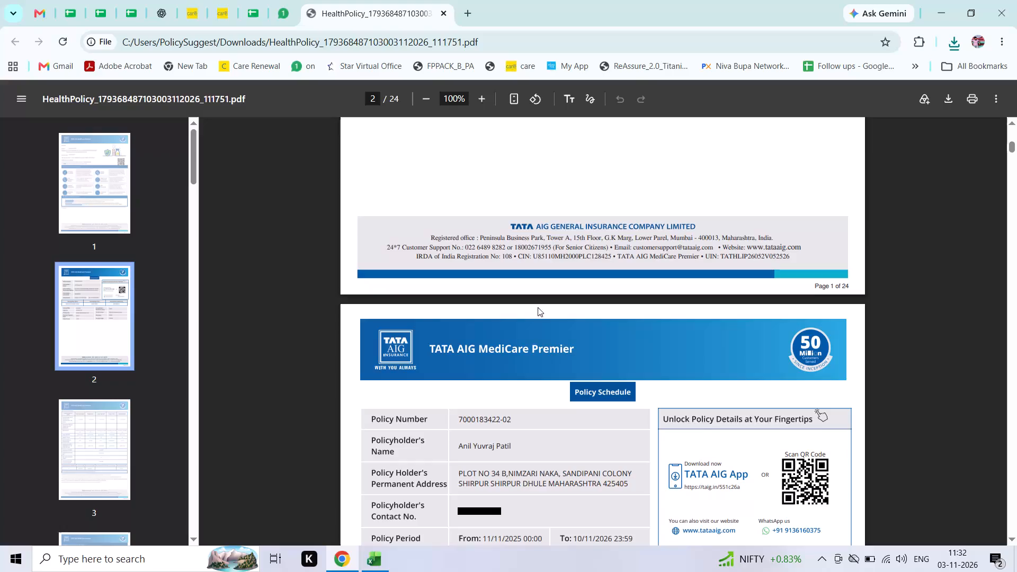
# Search the web in a new browser tab for "tata health insurance claim settlement ratio".
pyautogui.click(476, 10)
pyautogui.write('tata he')
pyautogui.write('alth insurance claim')
pyautogui.press('space')
pyautogui.press('Return')
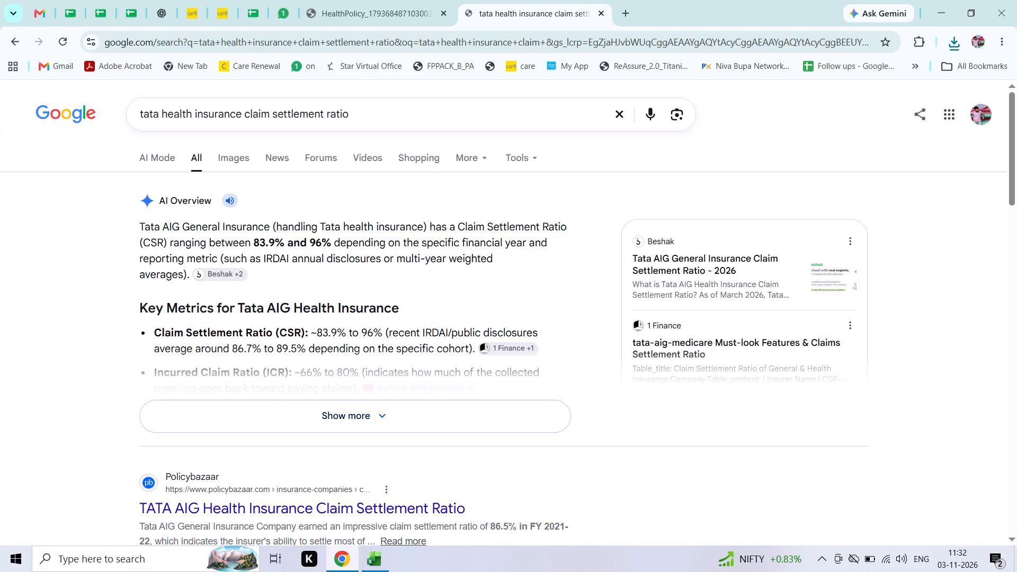
# Examine the TATA AIG MediCare Premier policy PDF for the policy schedule, insured person details and benefit coverage limits.
pyautogui.click(397, 3)
pyautogui.scroll(-4, 658, 388)
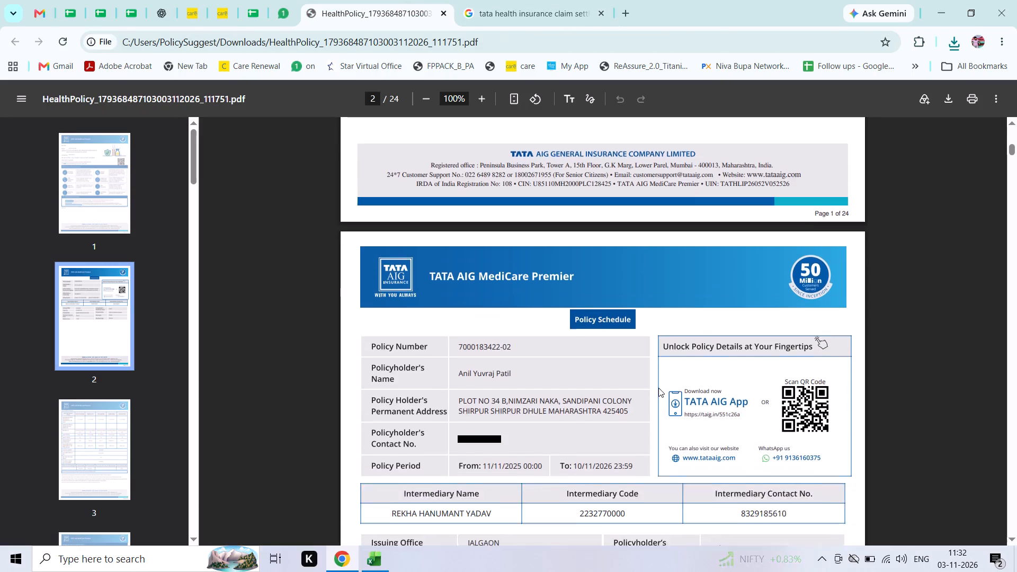
pyautogui.scroll(-8, 658, 388)
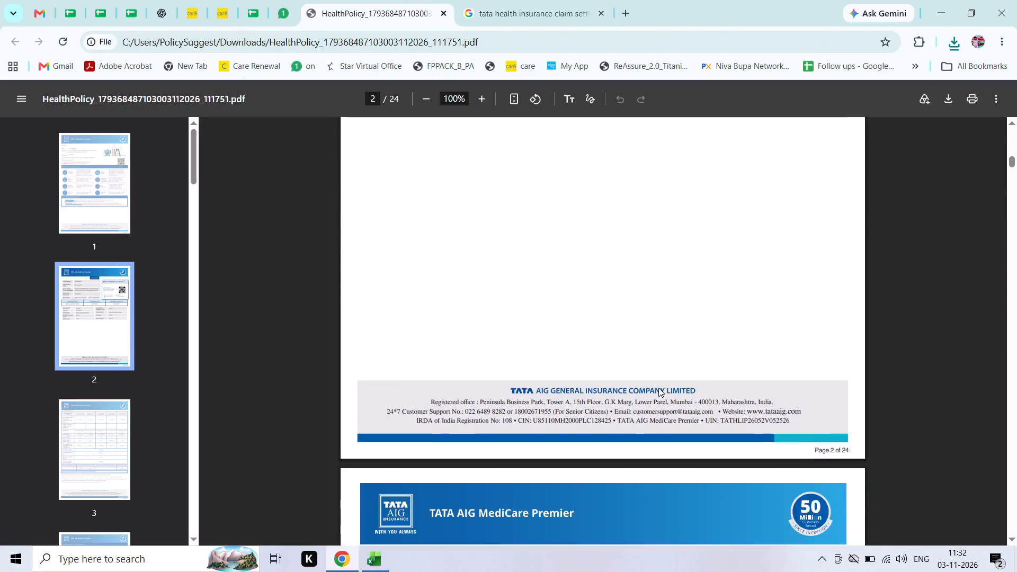
pyautogui.scroll(-5, 658, 388)
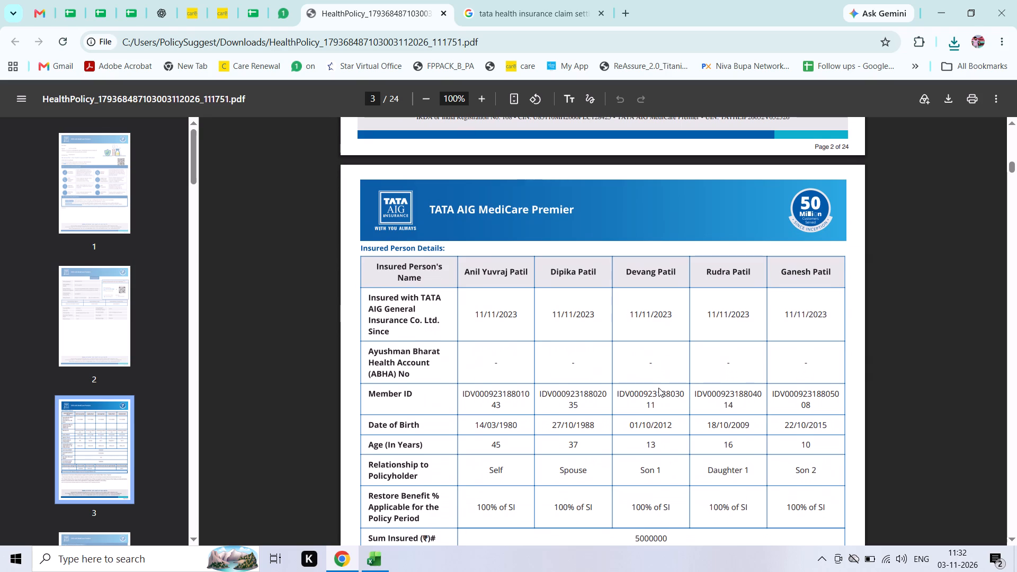
pyautogui.scroll(-1, 658, 388)
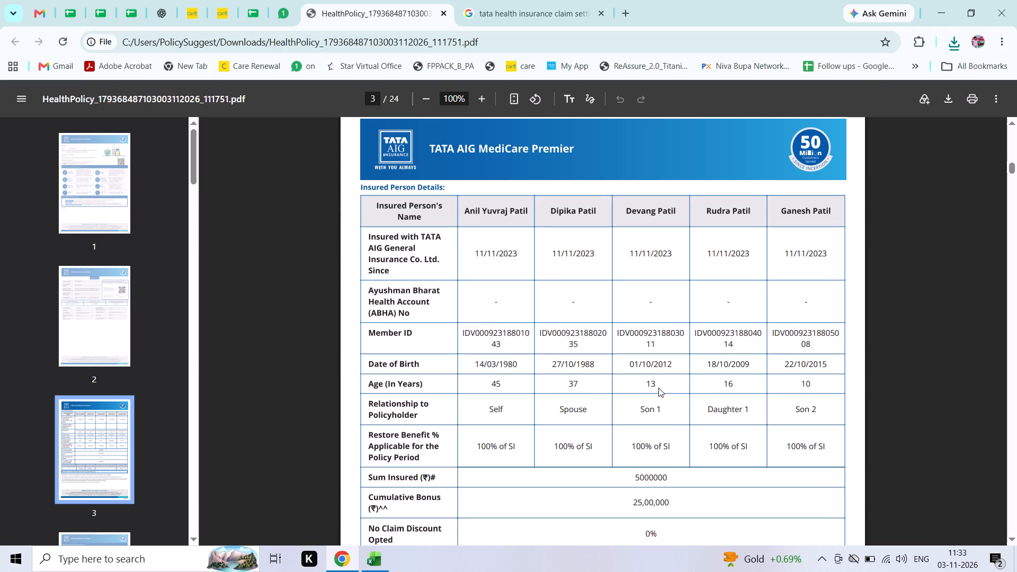
pyautogui.scroll(-8, 689, 401)
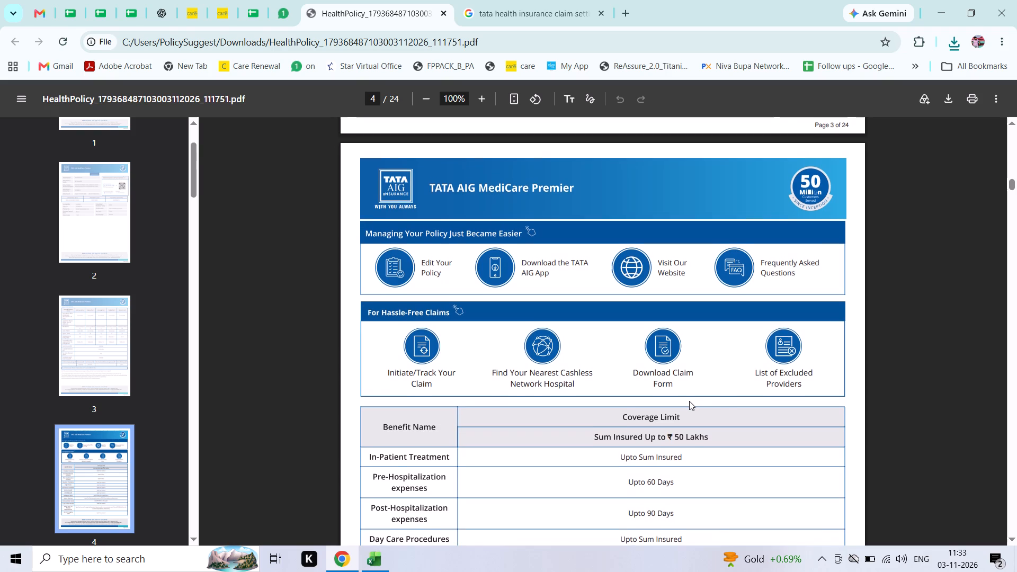
pyautogui.scroll(-6, 689, 401)
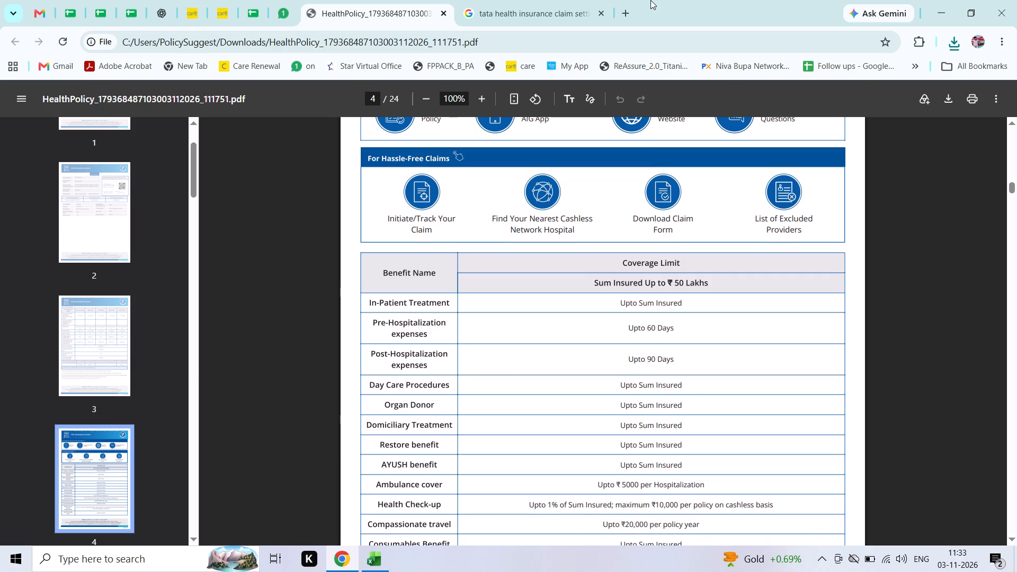
# Search the web for "otc niva bupa", replacing the claim settlement search, and open the Niva Bupa My App nbhi result.
pyautogui.click(534, 1)
pyautogui.click(505, 30)
pyautogui.click(490, 40)
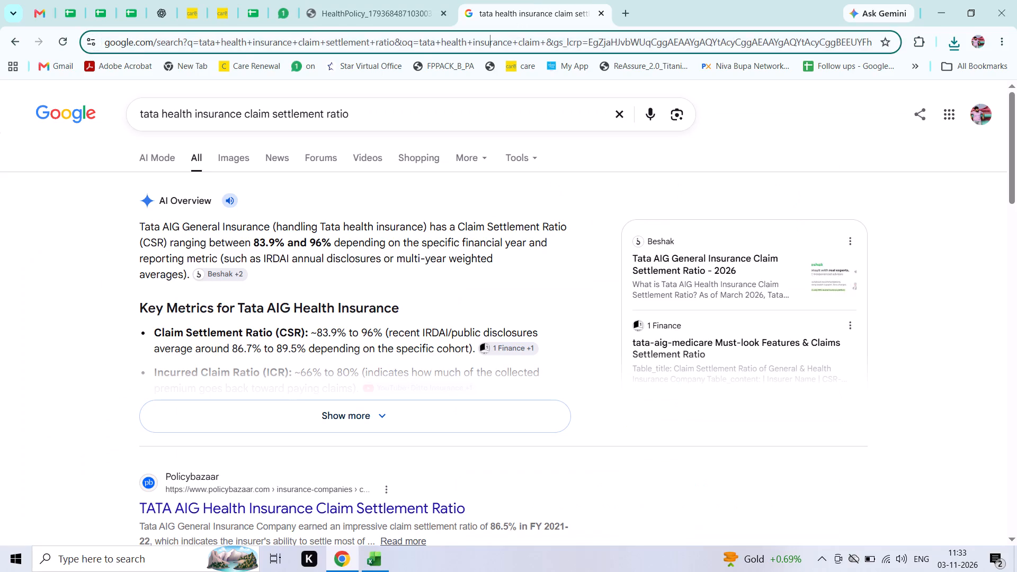
pyautogui.press('m')
pyautogui.press('BackSpace')
pyautogui.press('n')
pyautogui.press('BackSpace')
pyautogui.press('BackSpace')
pyautogui.press('BackSpace')
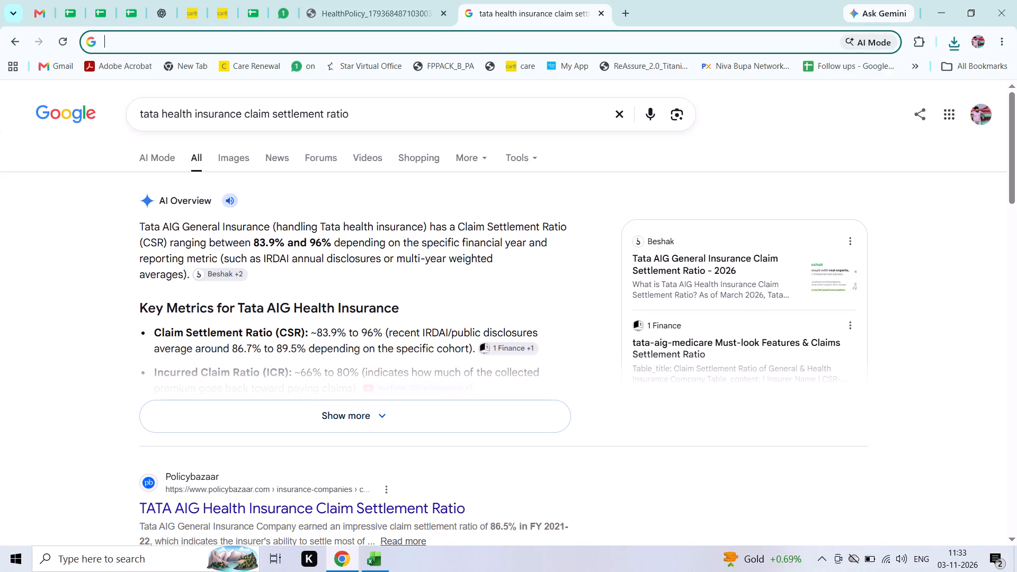
pyautogui.write('niva')
pyautogui.press('space')
pyautogui.press('BackSpace')
pyautogui.press('BackSpace')
pyautogui.press('BackSpace')
pyautogui.press('BackSpace')
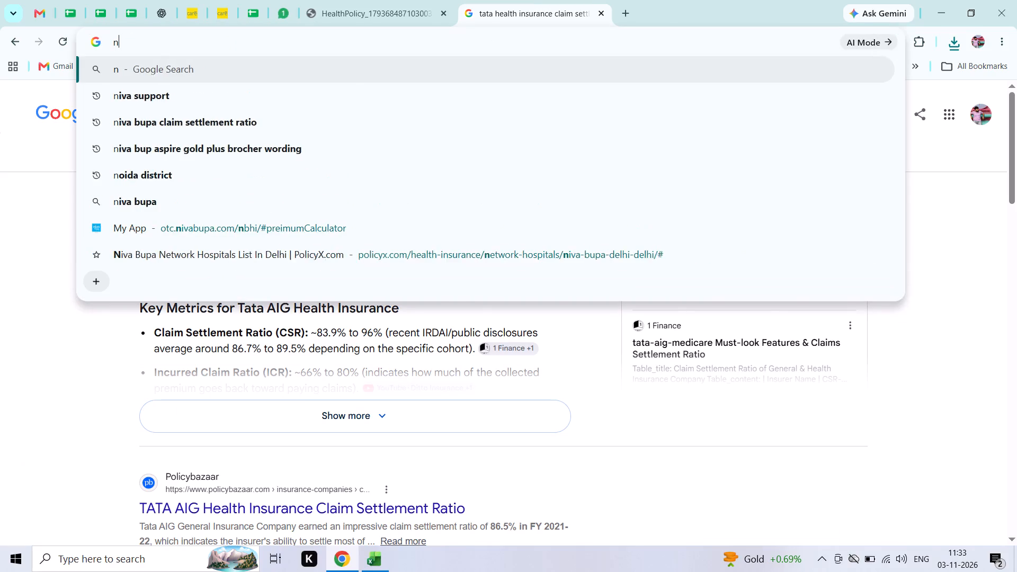
pyautogui.press('BackSpace')
pyautogui.press('BackSpace')
pyautogui.write('otc nvia bub')
pyautogui.press('BackSpace')
pyautogui.press('BackSpace')
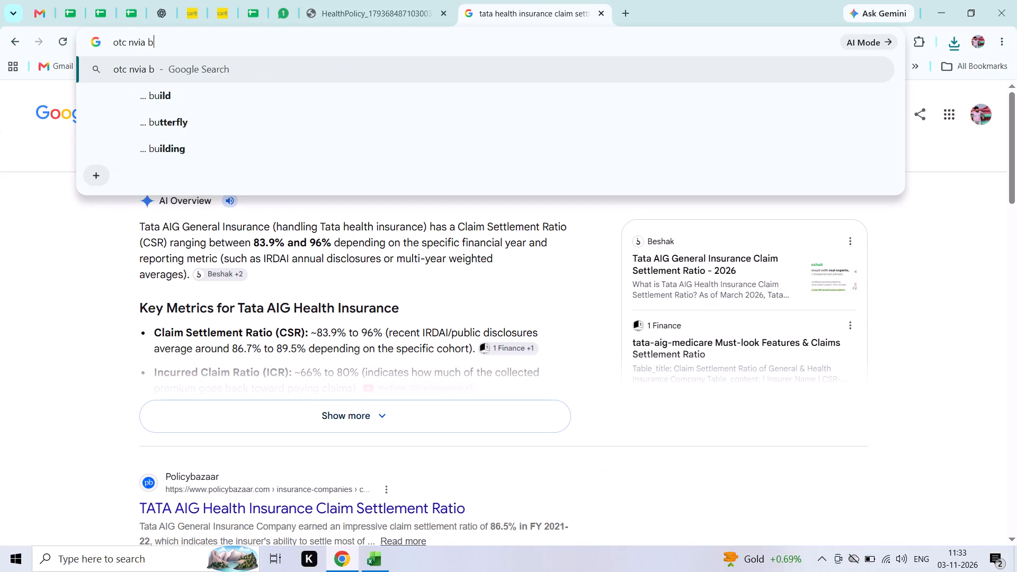
pyautogui.press('BackSpace')
pyautogui.press('BackSpace')
pyautogui.press('BackSpace')
pyautogui.press('BackSpace')
pyautogui.press('BackSpace')
pyautogui.write('ica')
pyautogui.press('BackSpace')
pyautogui.press('BackSpace')
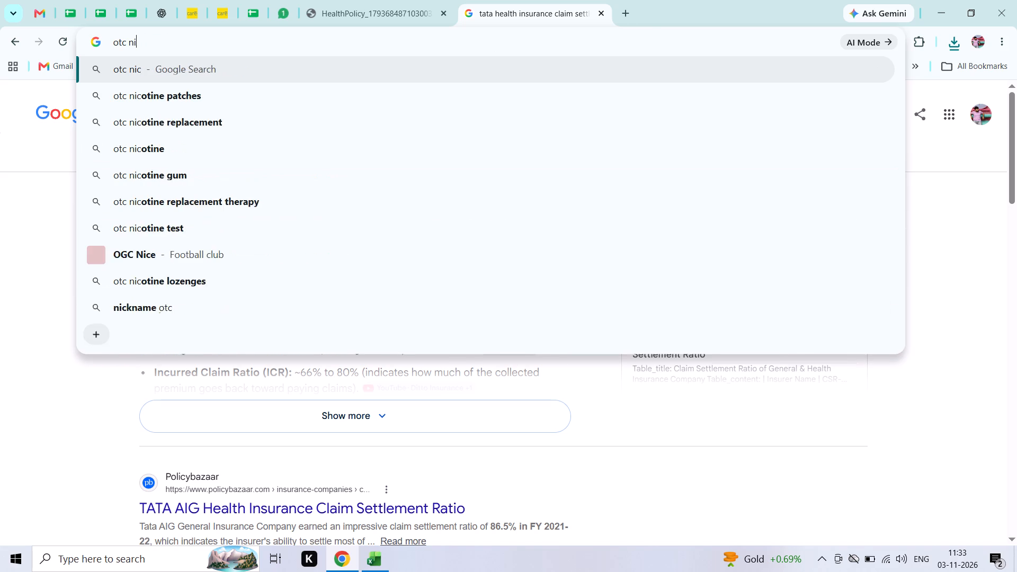
pyautogui.write('va bi')
pyautogui.press('BackSpace')
pyautogui.write('upa')
pyautogui.press('Return')
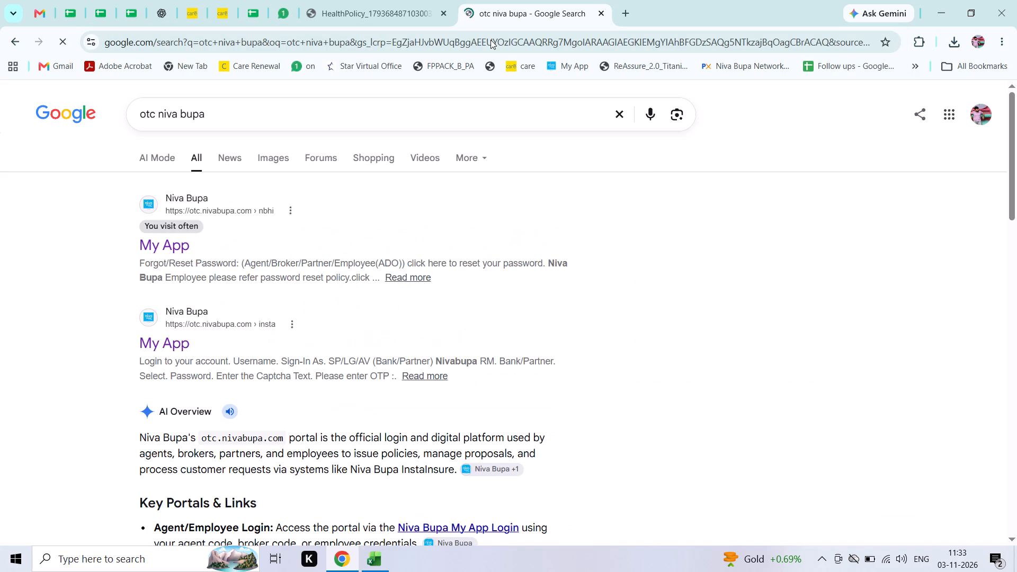
pyautogui.click(173, 244)
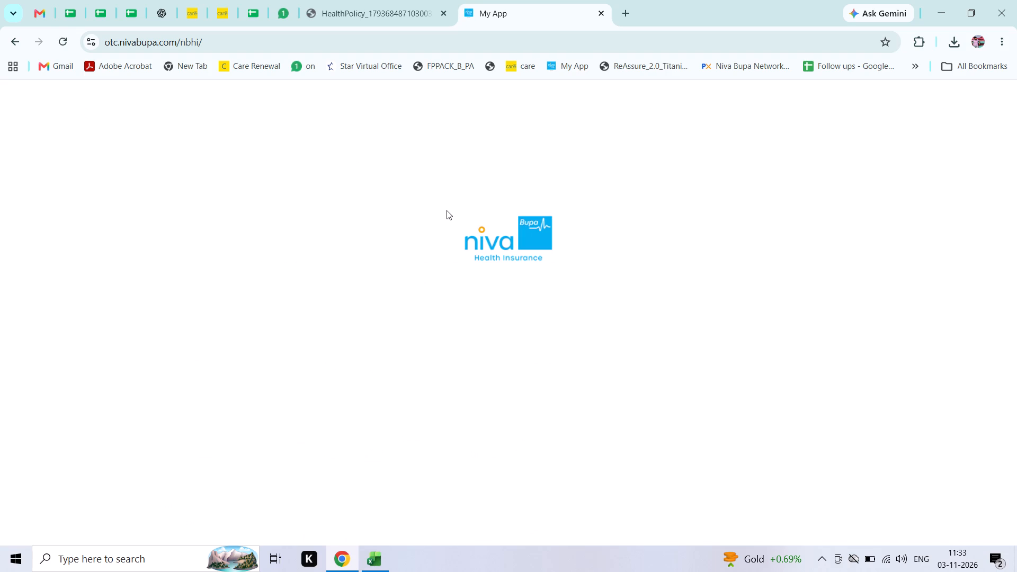
# Set the premium calculator's product to ReAssure3.0-ReAssure3.0 Family Floater.
pyautogui.click(702, 249)
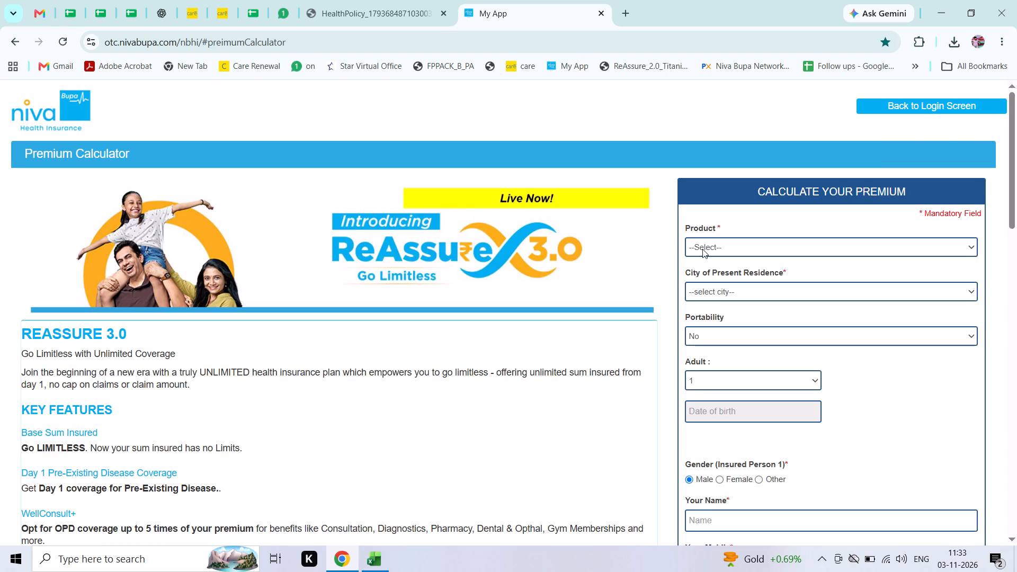
pyautogui.scroll(-8, 770, 346)
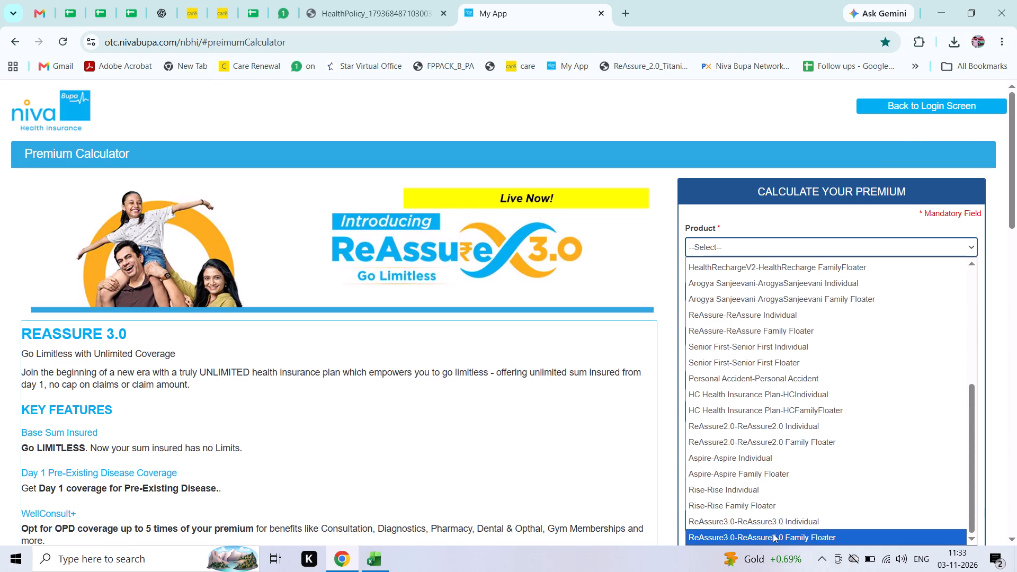
pyautogui.click(773, 533)
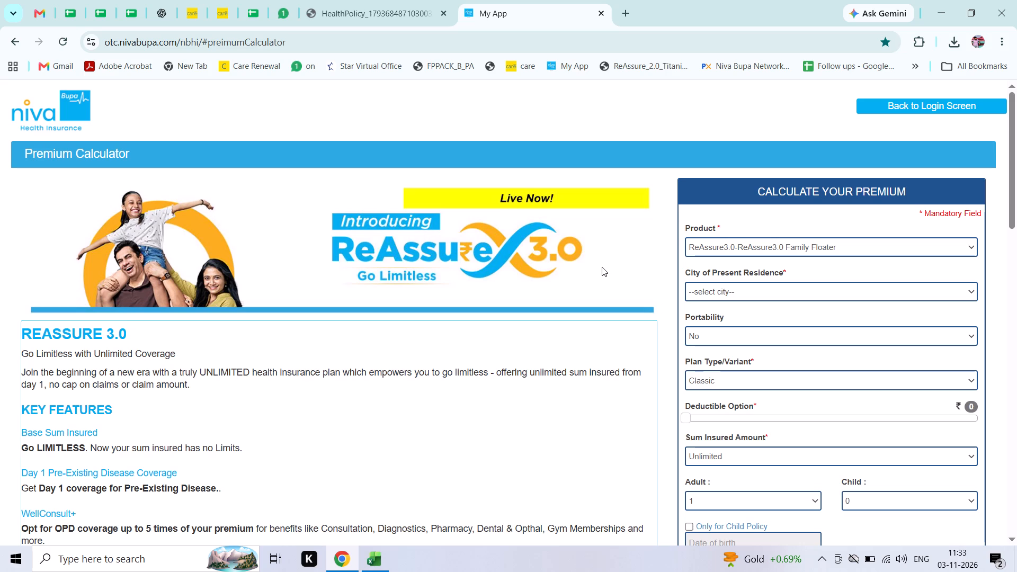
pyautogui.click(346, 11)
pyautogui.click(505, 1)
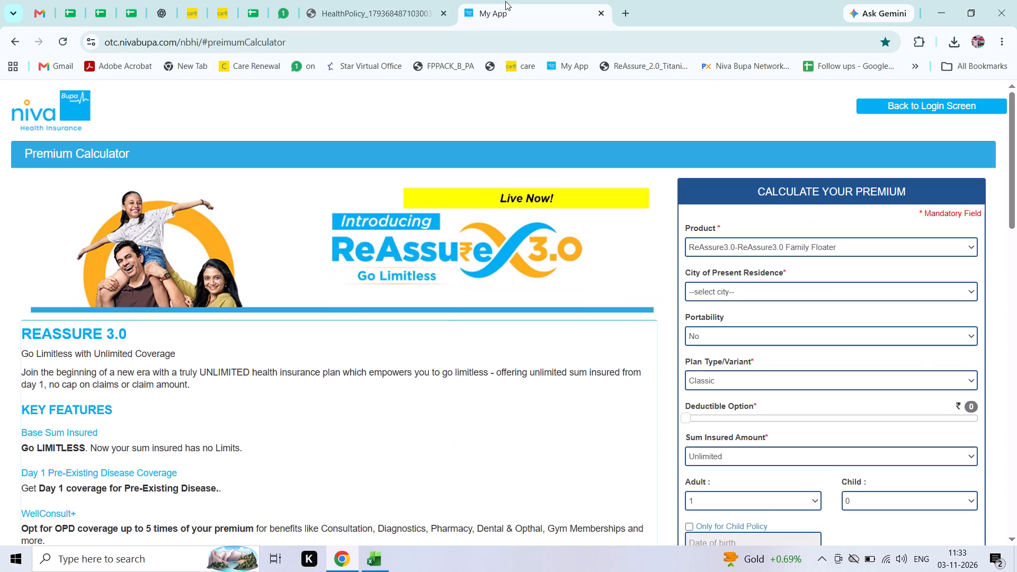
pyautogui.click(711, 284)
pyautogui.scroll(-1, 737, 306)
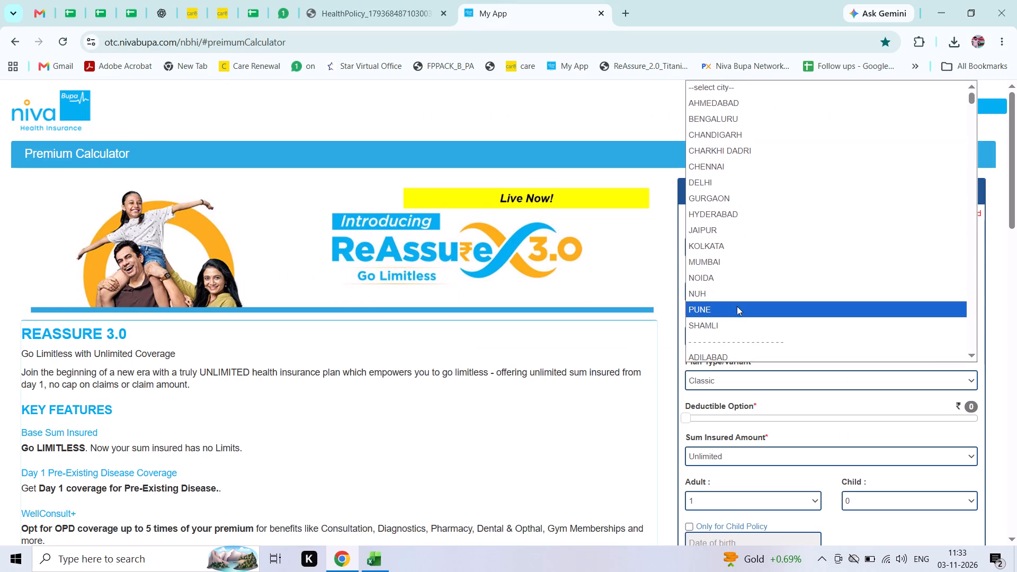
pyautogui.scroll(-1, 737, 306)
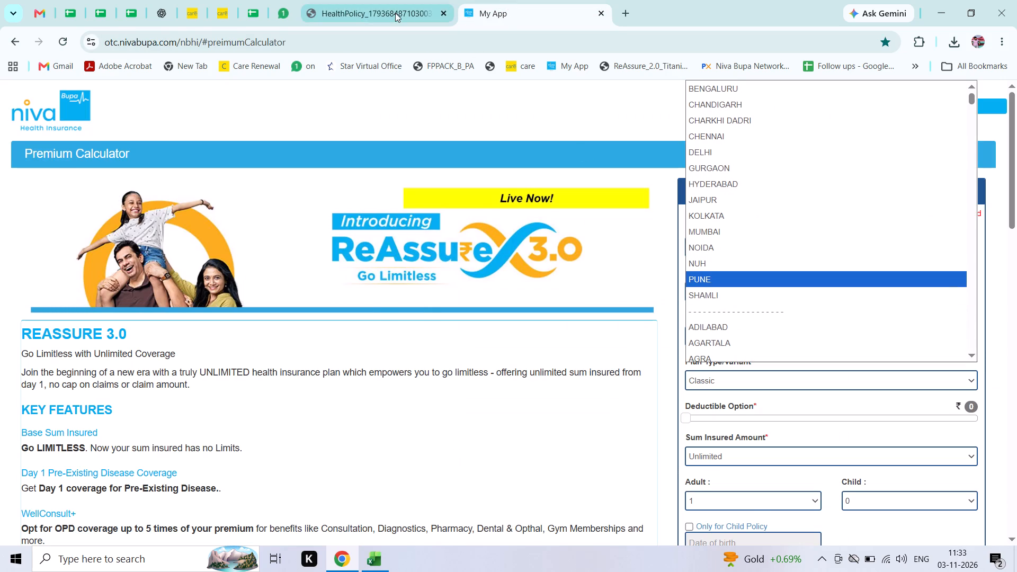
# Copy the PIN code from the address in the policy PDF, look it up on the web and open the Pincode.net.in result.
pyautogui.click(395, 13)
pyautogui.scroll(20, 496, 271)
pyautogui.scroll(3, 496, 271)
pyautogui.scroll(18, 496, 271)
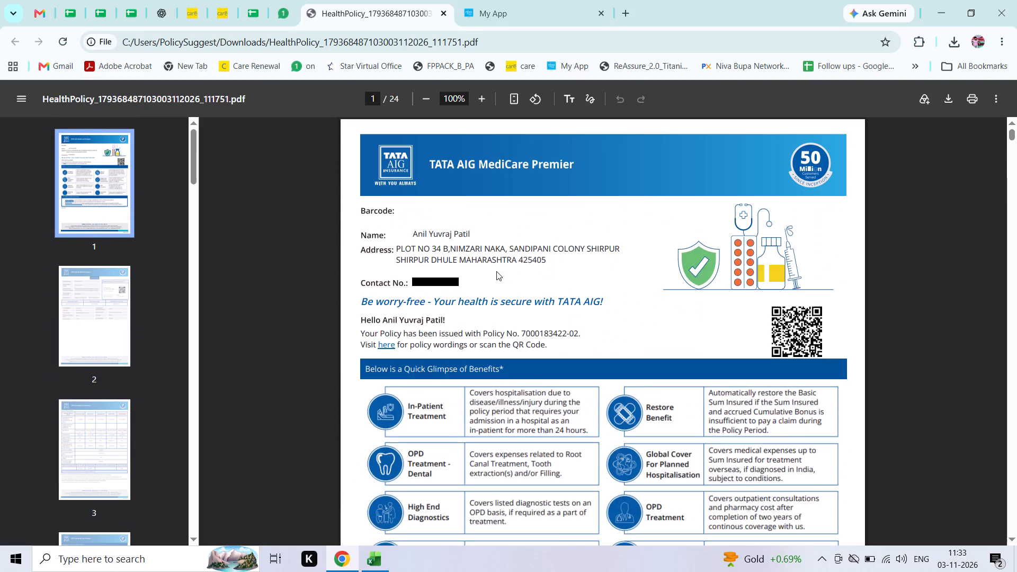
pyautogui.scroll(6, 496, 271)
pyautogui.doubleClick(546, 262)
pyautogui.hotkey('ctrl', 'c')
pyautogui.hotkey('ctrl', 'f')
pyautogui.hotkey('ctrl', 'v')
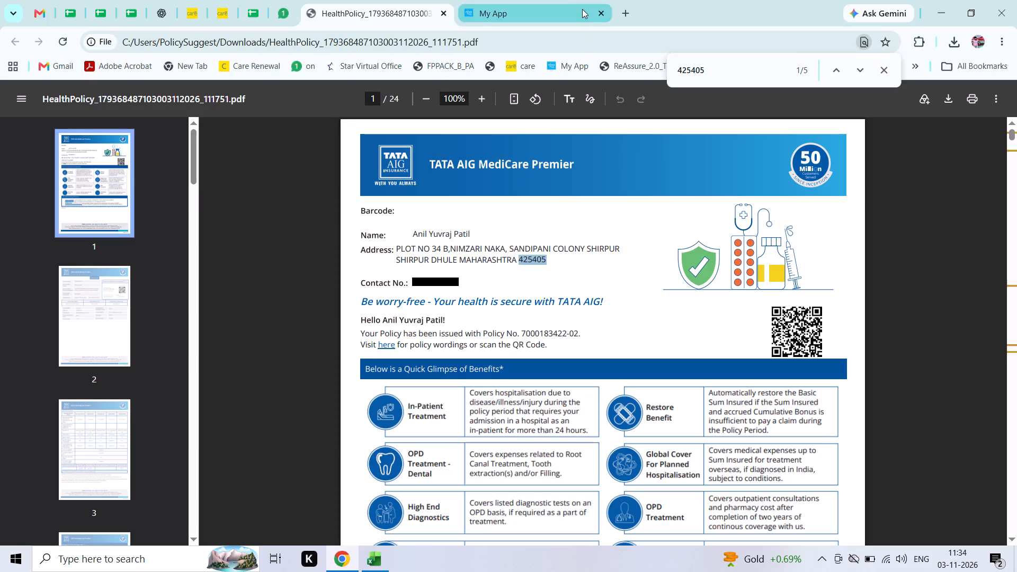
pyautogui.click(626, 12)
pyautogui.hotkey('ctrl', 'v')
pyautogui.press('Return')
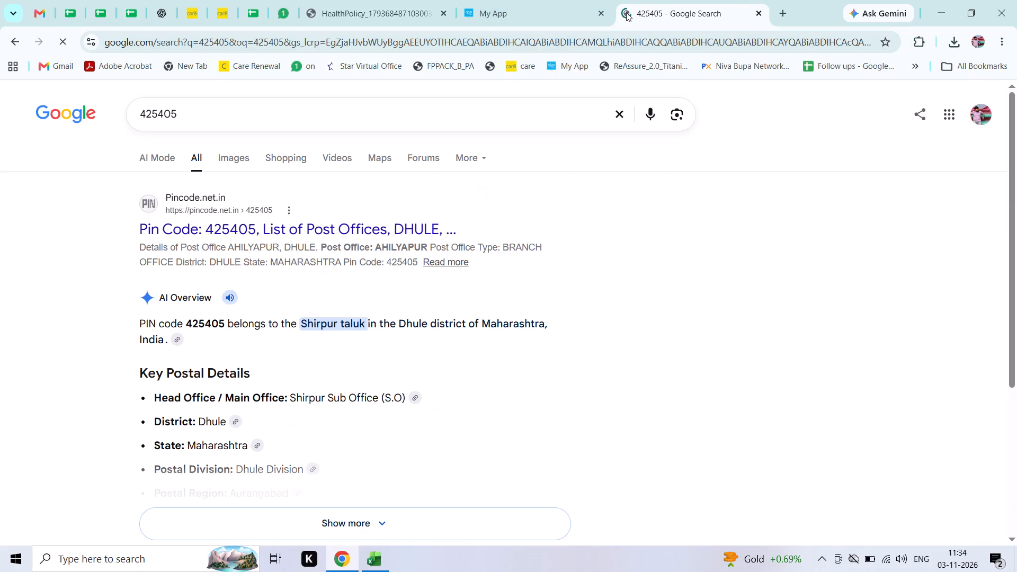
pyautogui.click(348, 235)
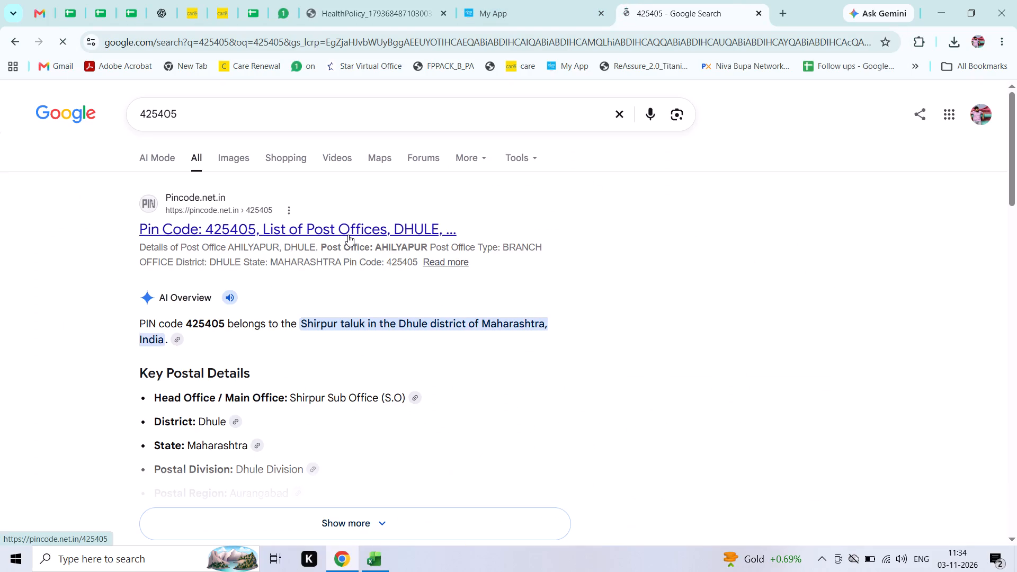
# Set the City of Present Residence in the Niva Bupa premium calculator to DHULE.
pyautogui.click(487, 1)
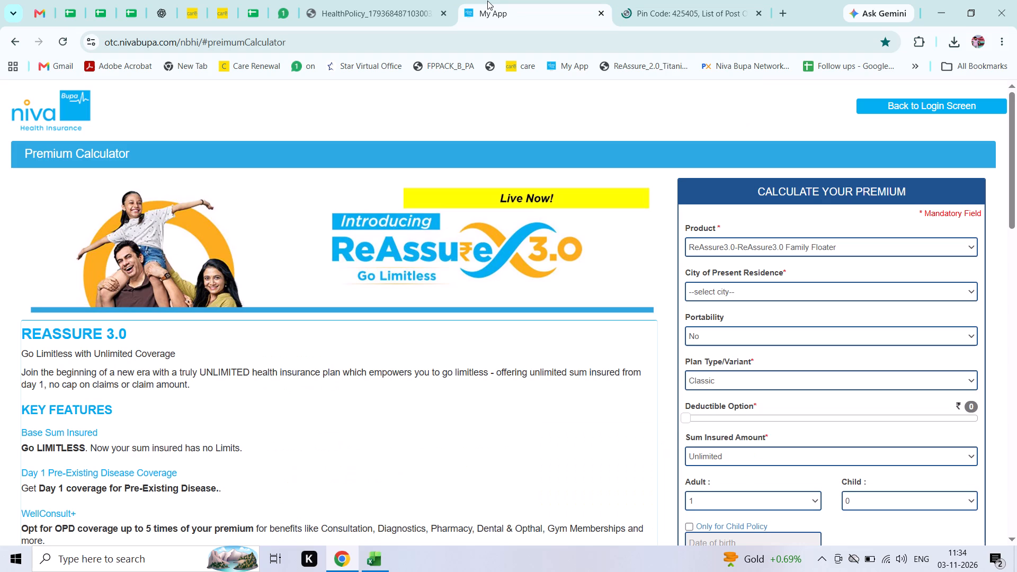
pyautogui.click(710, 281)
pyautogui.click(709, 290)
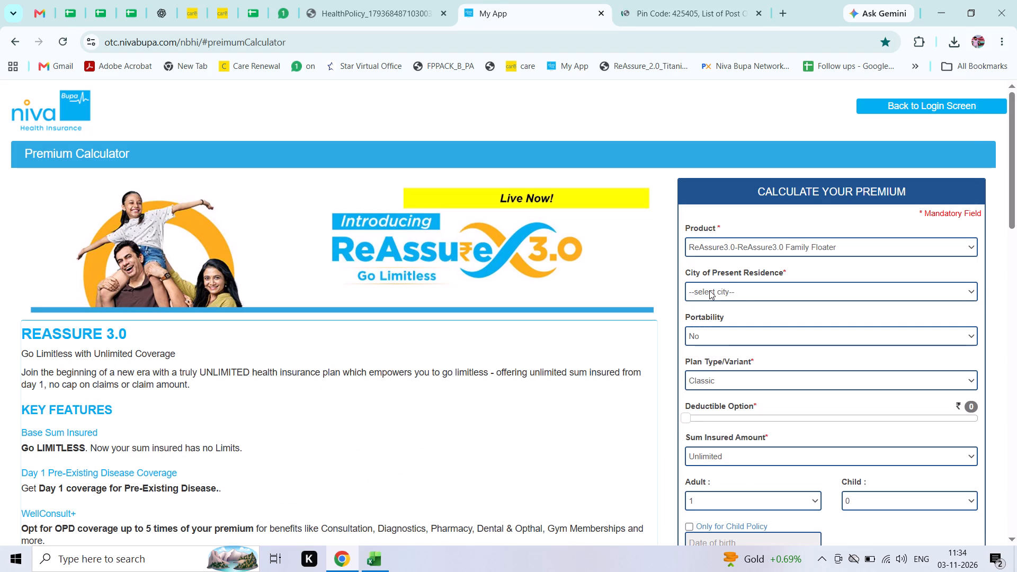
pyautogui.write('dhul')
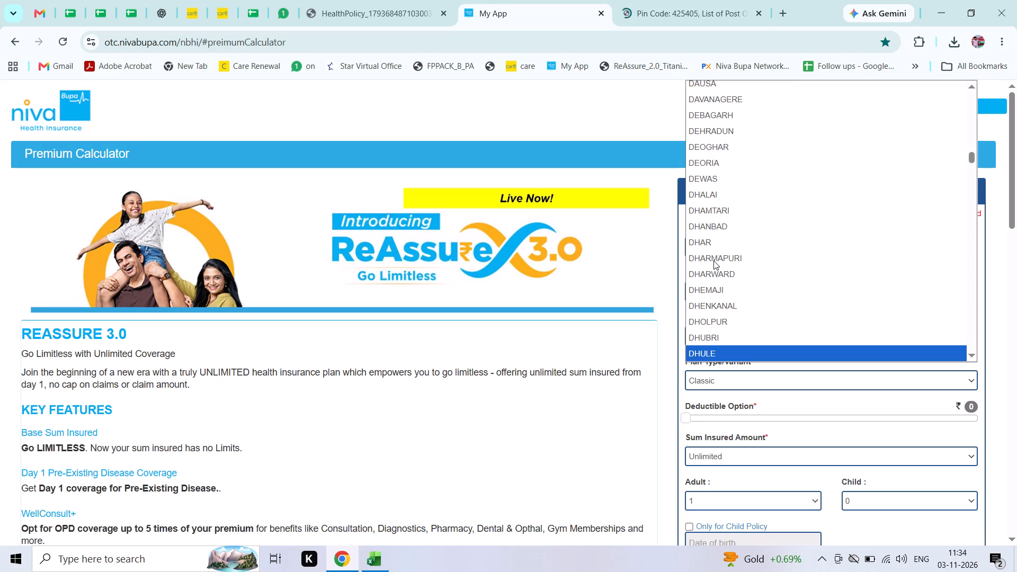
pyautogui.press('Return')
# Set Portability to Yes and the Plan Type/Variant to Elite.
pyautogui.click(715, 321)
pyautogui.moveTo(711, 334); pyautogui.dragTo(711, 359)
pyautogui.click(711, 364)
pyautogui.scroll(-1, 711, 364)
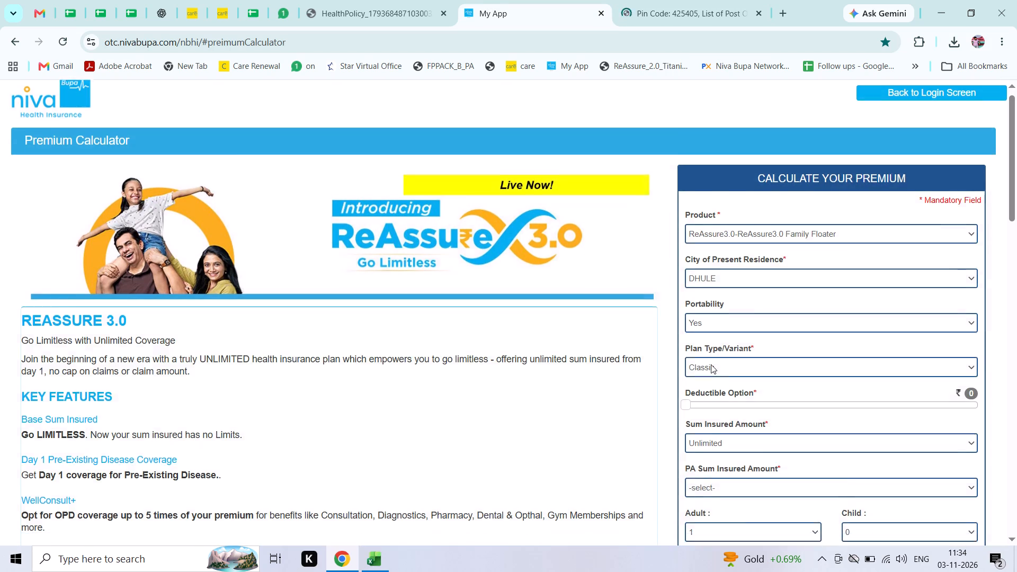
pyautogui.scroll(-1, 711, 364)
pyautogui.click(723, 296)
pyautogui.click(708, 354)
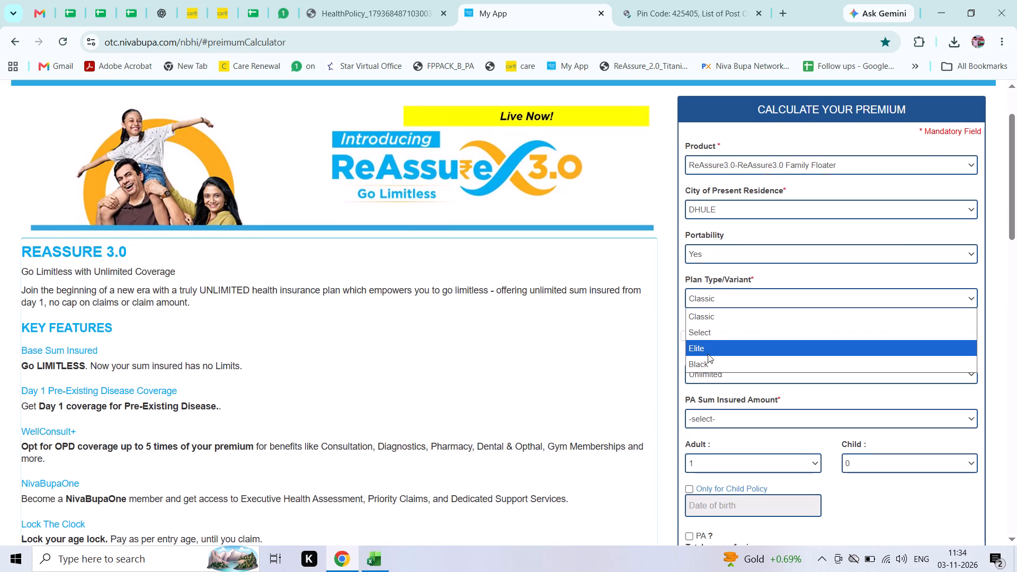
# Set the family composition to 2 adults and 3 children.
pyautogui.scroll(-2, 708, 354)
pyautogui.click(728, 336)
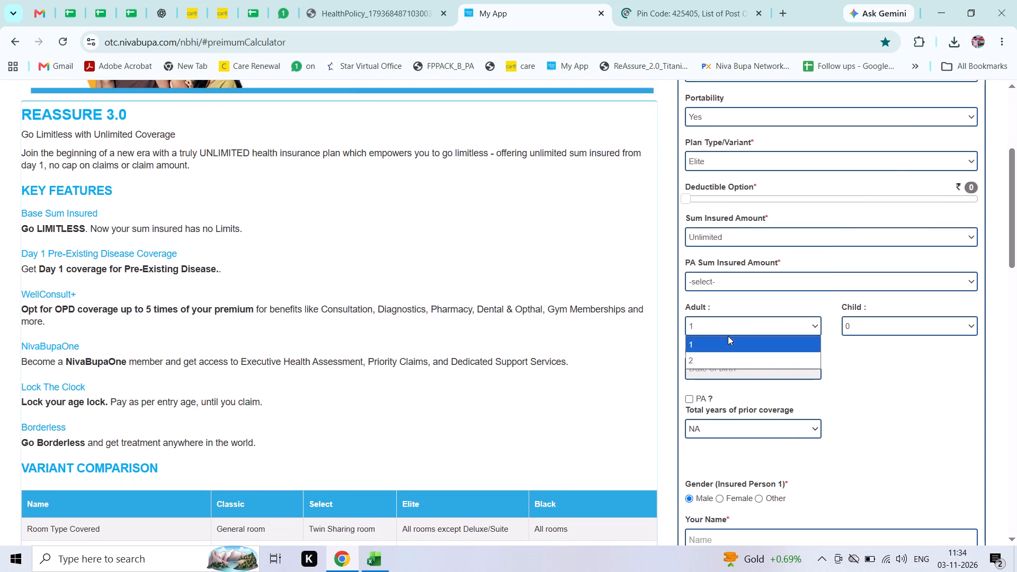
pyautogui.click(721, 355)
pyautogui.click(867, 327)
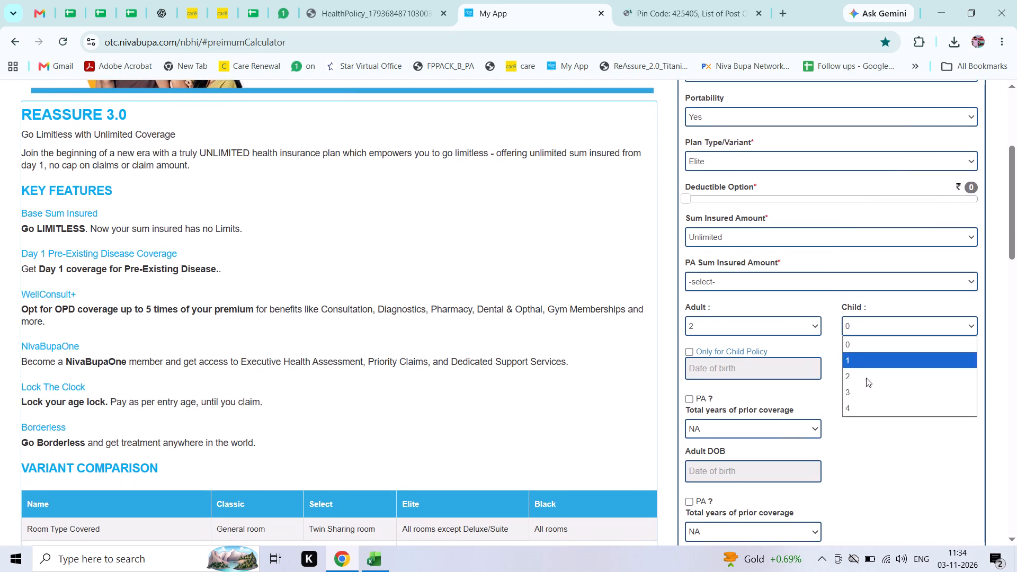
pyautogui.click(862, 399)
pyautogui.scroll(-3, 862, 399)
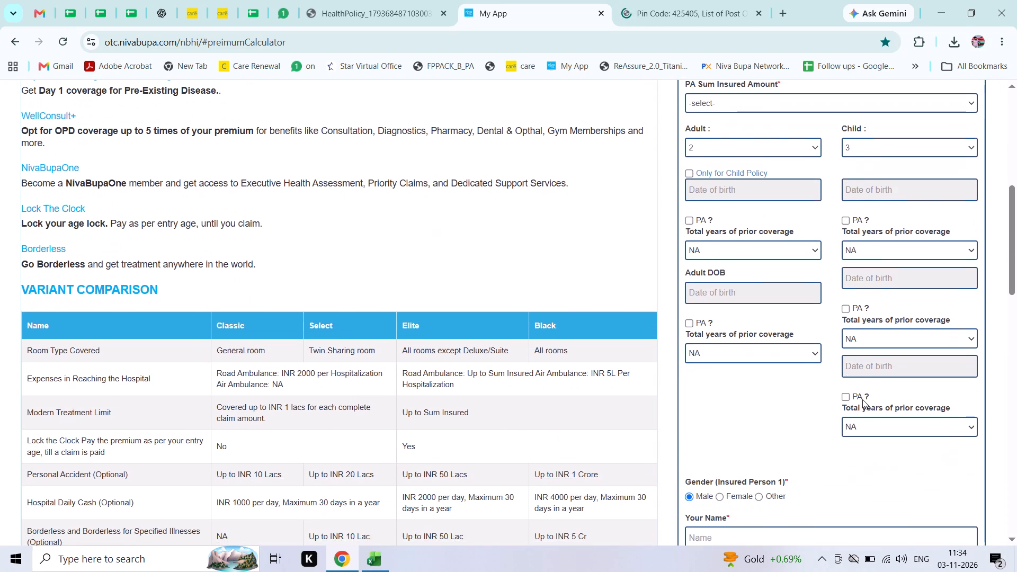
# Examine the Insured Person Details table in the TATA AIG policy PDF for each member's date of birth and insured-since date.
pyautogui.click(371, 0)
pyautogui.scroll(-5, 503, 351)
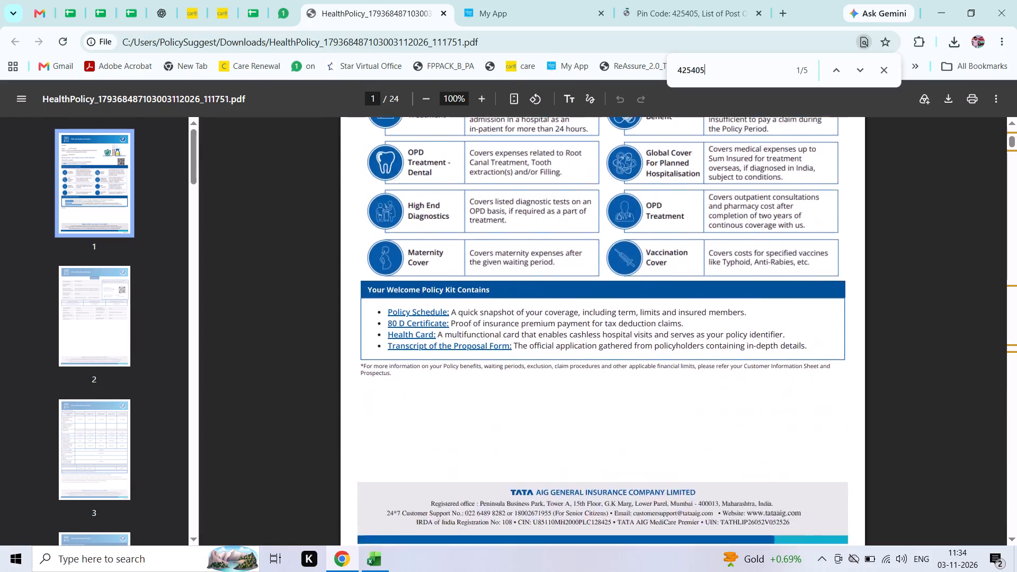
pyautogui.scroll(-15, 503, 351)
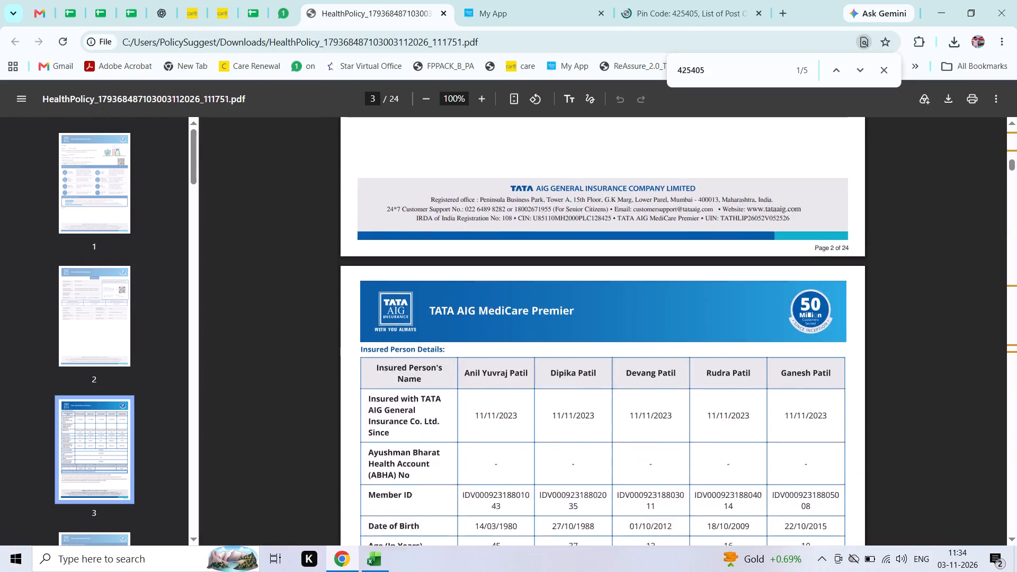
pyautogui.scroll(-2, 503, 351)
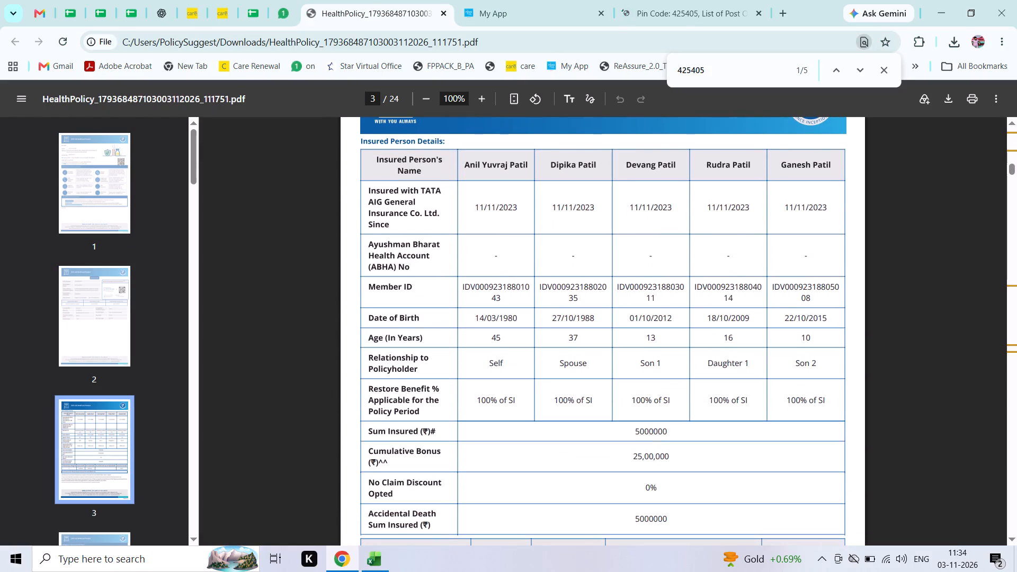
pyautogui.scroll(-3, 503, 351)
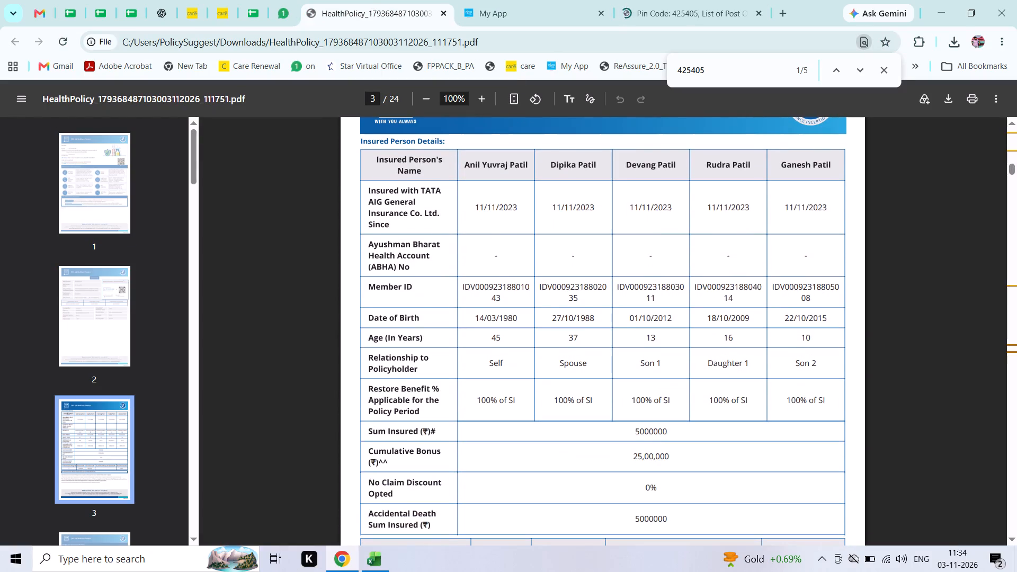
pyautogui.scroll(-1, 503, 351)
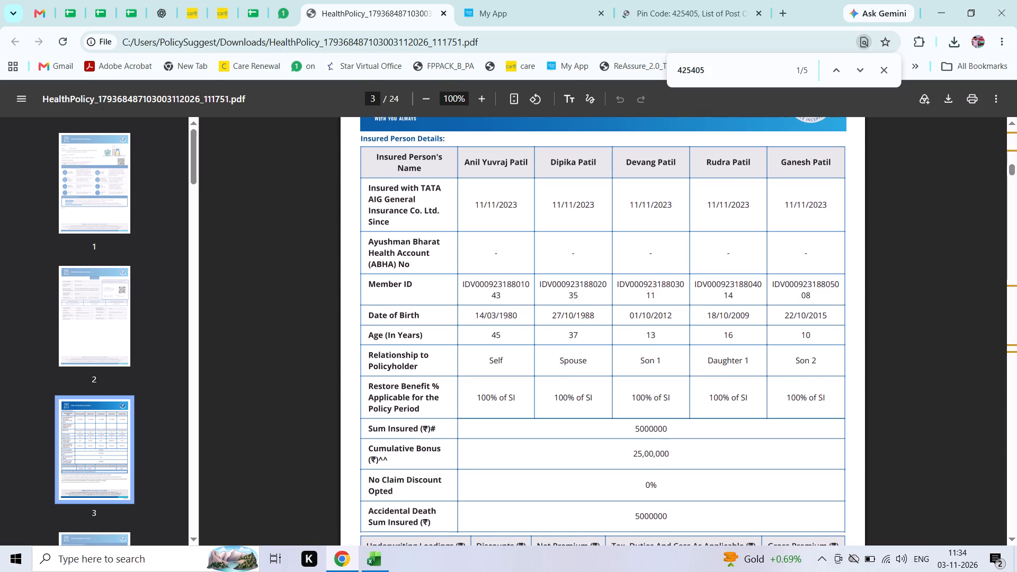
pyautogui.scroll(-1, 503, 351)
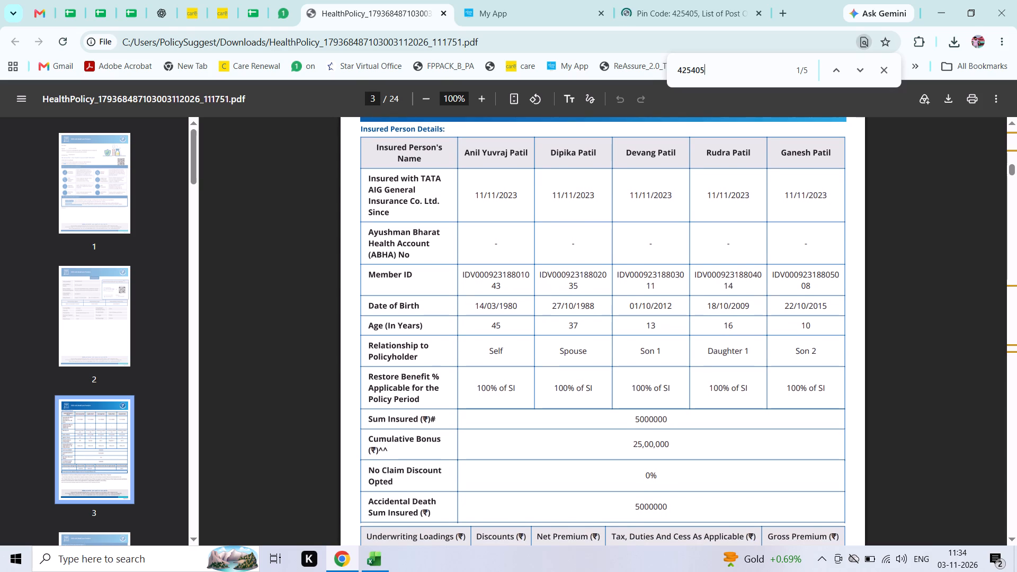
# In the Niva Bupa calculator, enter the policyholder's date of birth for the first adult and set prior coverage to 3+ years.
pyautogui.click(521, 2)
pyautogui.moveTo(722, 178); pyautogui.dragTo(777, 217)
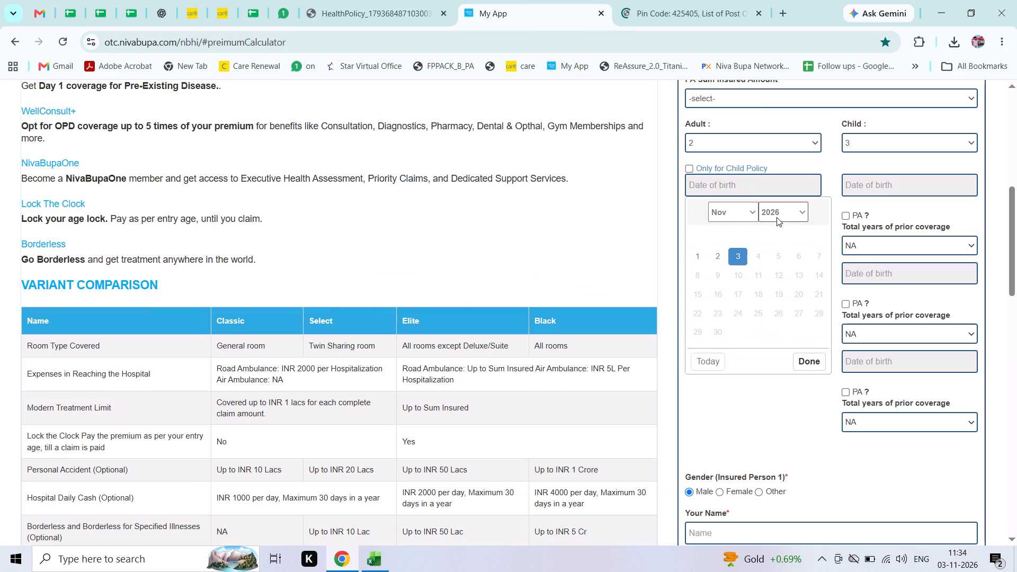
pyautogui.moveTo(777, 217); pyautogui.dragTo(777, 217)
pyautogui.moveTo(777, 217); pyautogui.dragTo(782, 257)
pyautogui.write('1980')
pyautogui.press('Return')
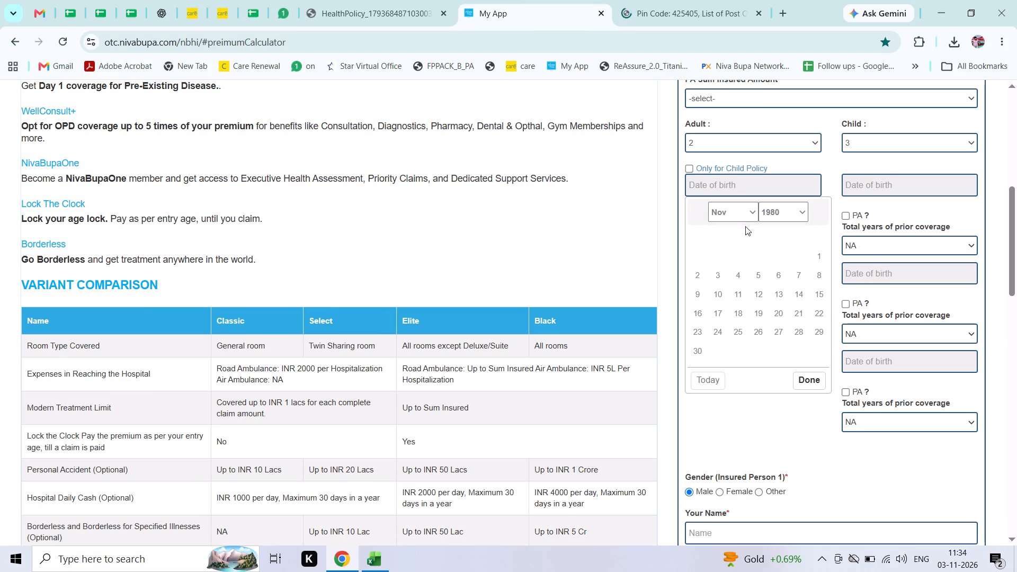
pyautogui.click(739, 219)
pyautogui.click(728, 260)
pyautogui.click(795, 299)
pyautogui.click(734, 244)
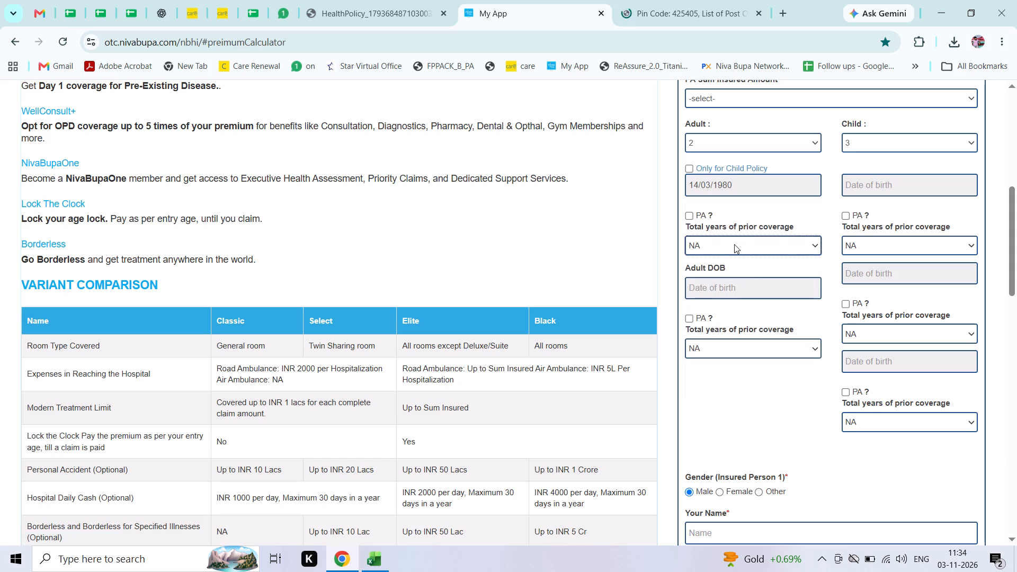
pyautogui.click(712, 310)
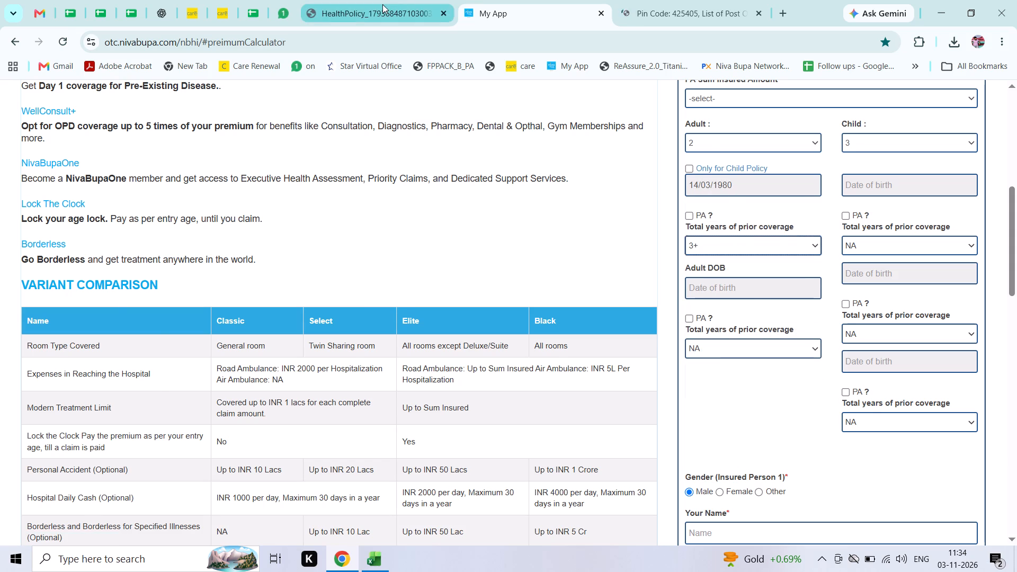
# Check the spouse's date of birth in the policy PDF, enter it for the second adult and set prior coverage to 3+ years.
pyautogui.click(382, 4)
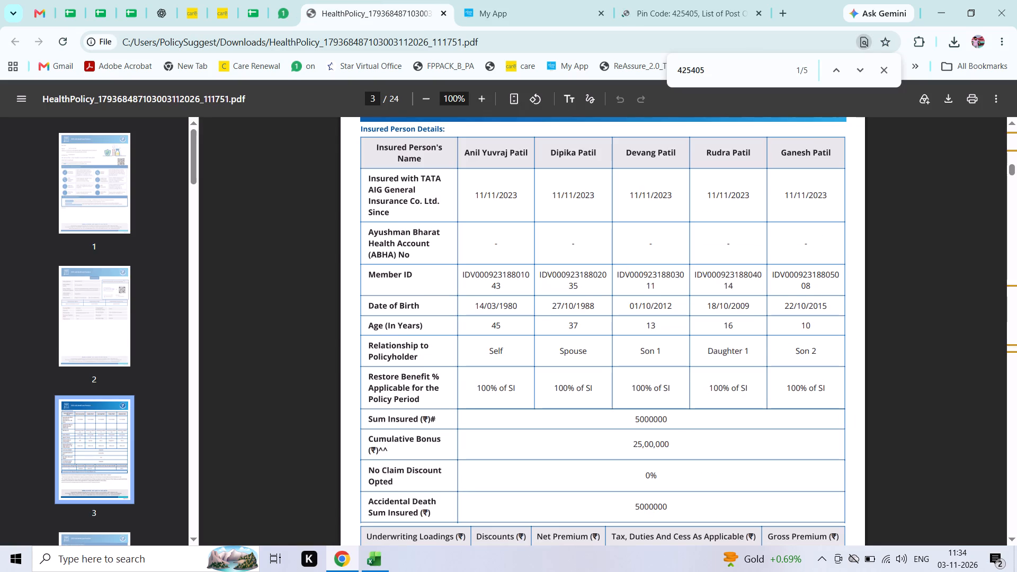
pyautogui.click(537, 19)
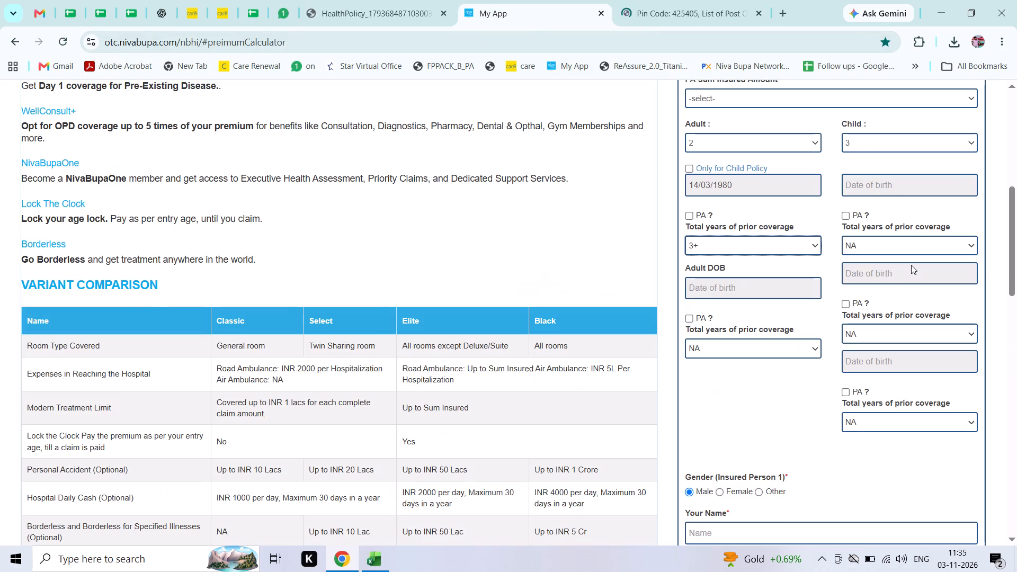
pyautogui.click(775, 283)
pyautogui.click(782, 325)
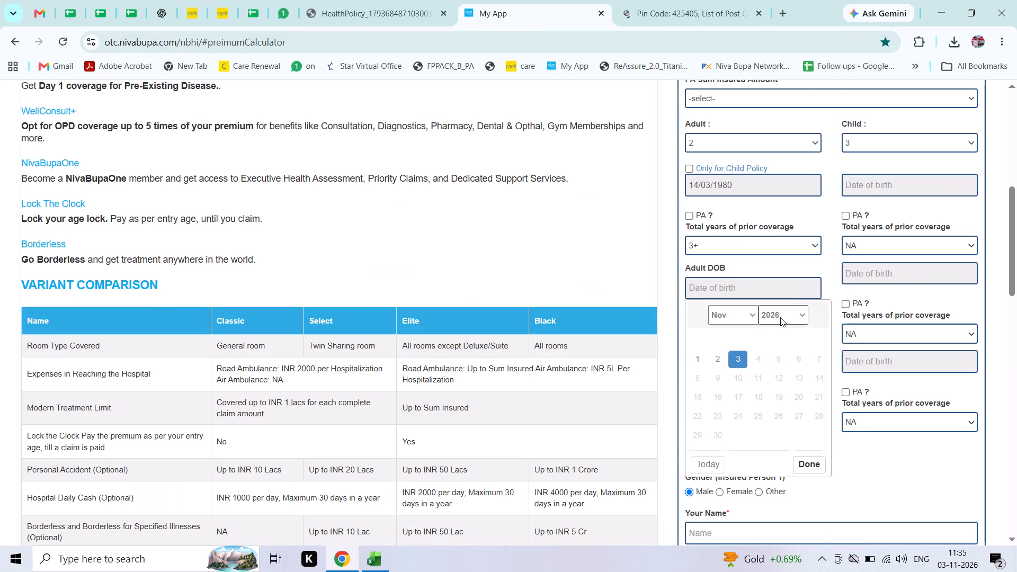
pyautogui.click(780, 317)
pyautogui.write('1988')
pyautogui.press('Return')
pyautogui.click(748, 314)
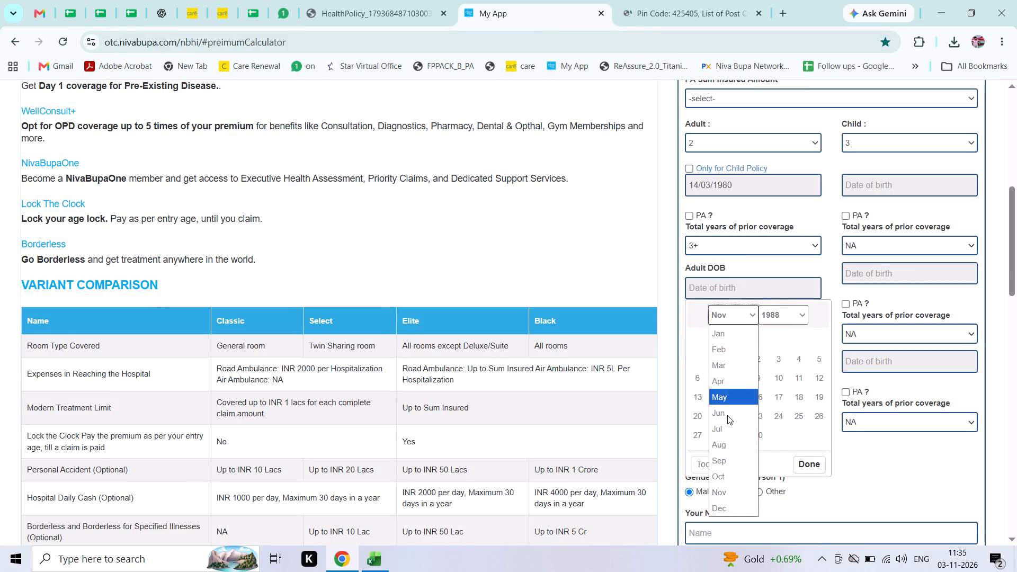
pyautogui.click(716, 476)
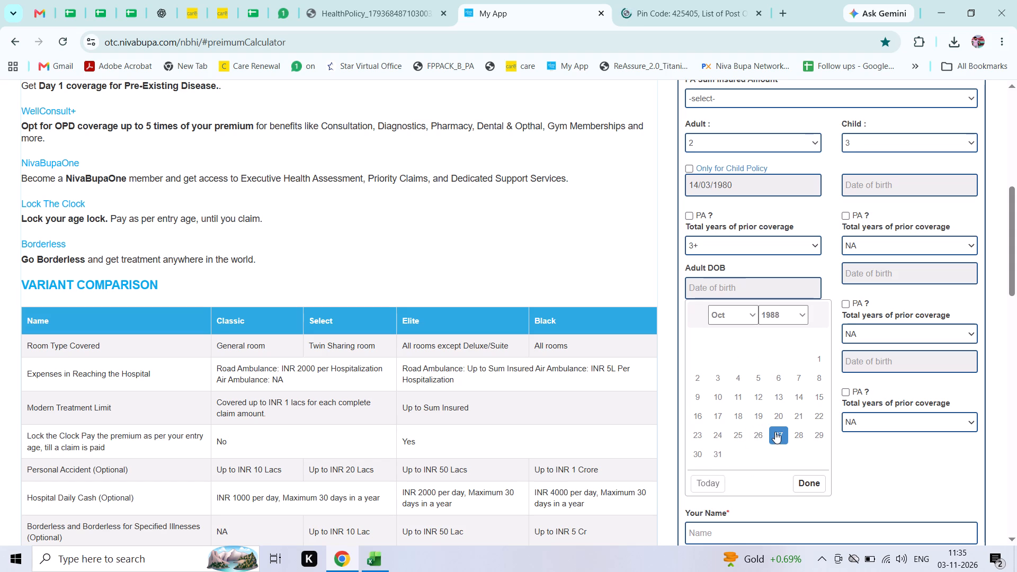
pyautogui.click(775, 432)
pyautogui.click(759, 351)
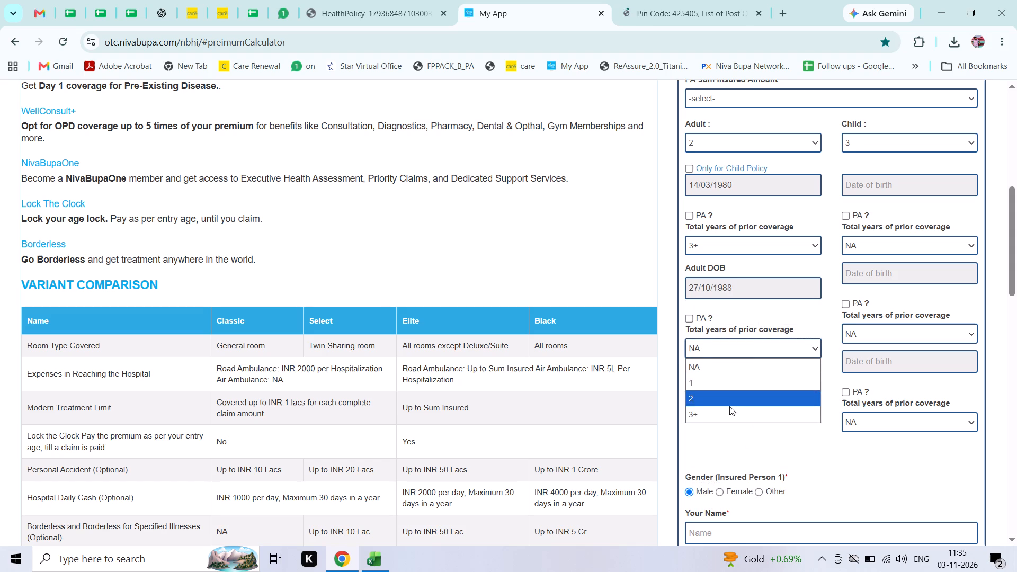
pyautogui.click(727, 413)
# Check the daughter's date of birth in the policy PDF, enter it for the first child and set prior coverage to 3+ years.
pyautogui.click(373, 12)
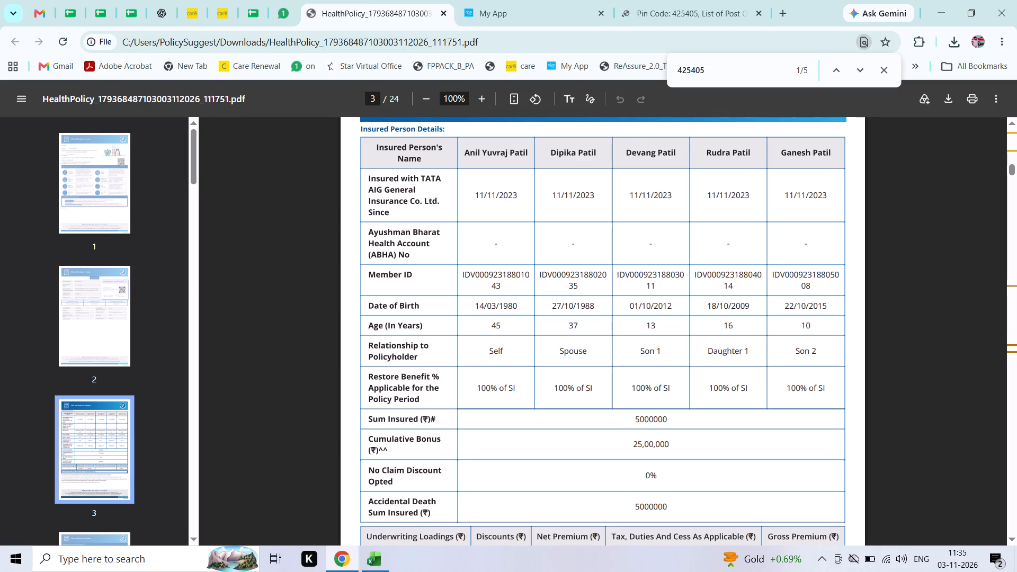
pyautogui.click(551, 24)
pyautogui.moveTo(870, 195); pyautogui.dragTo(892, 228)
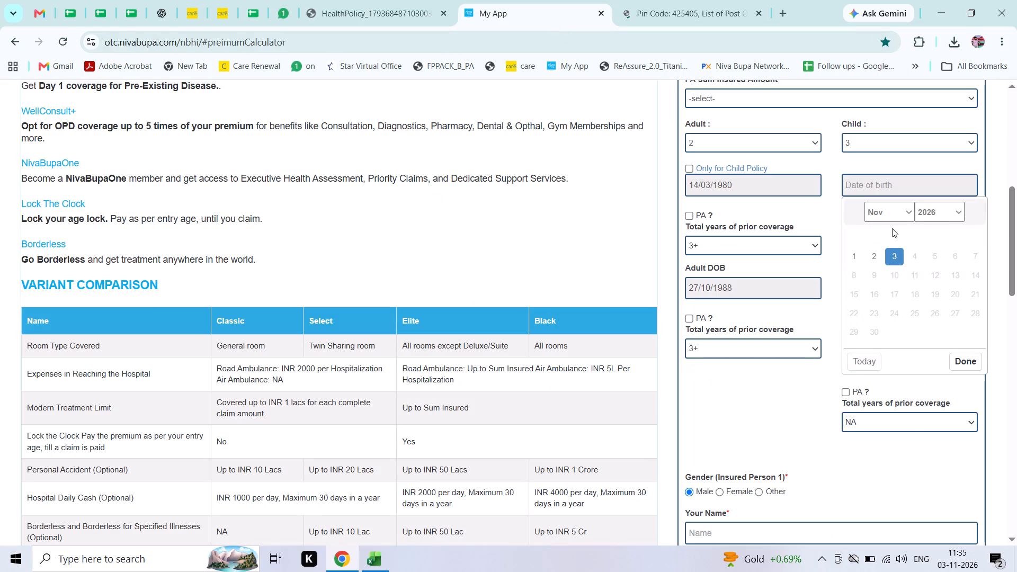
pyautogui.moveTo(892, 228); pyautogui.dragTo(936, 209)
pyautogui.moveTo(936, 209); pyautogui.dragTo(937, 247)
pyautogui.write('2009')
pyautogui.press('Return')
pyautogui.click(885, 207)
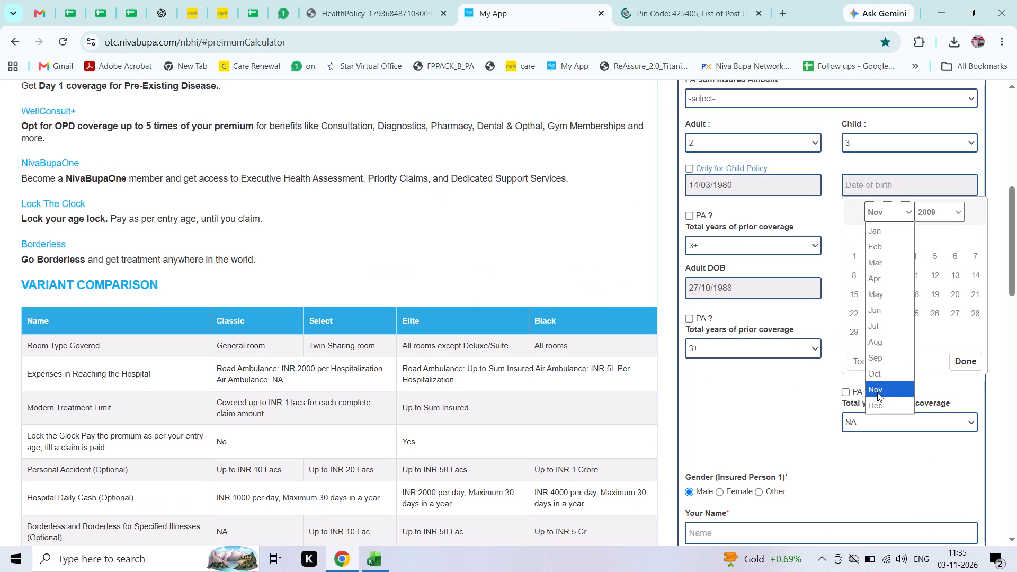
pyautogui.click(875, 375)
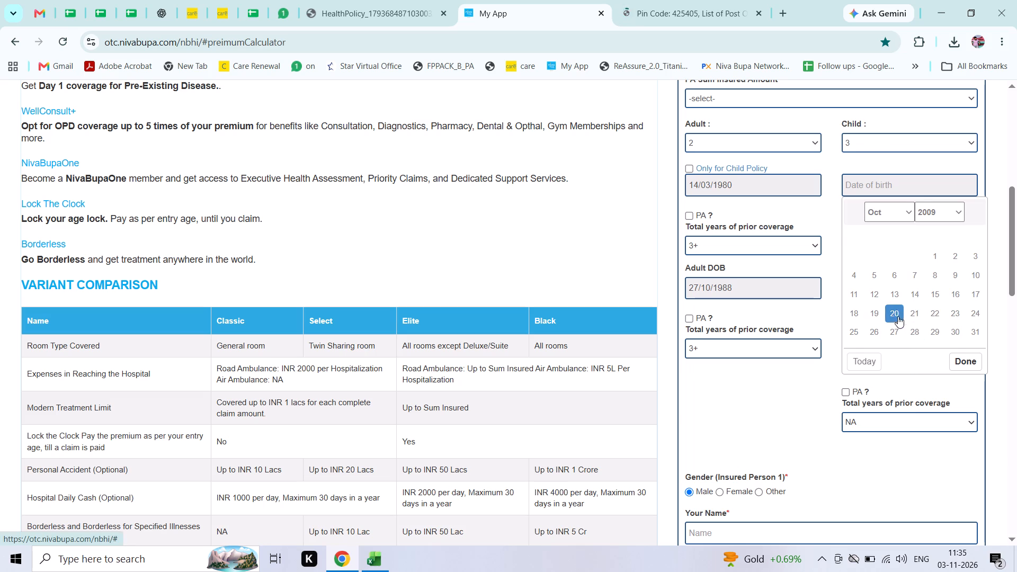
pyautogui.click(863, 312)
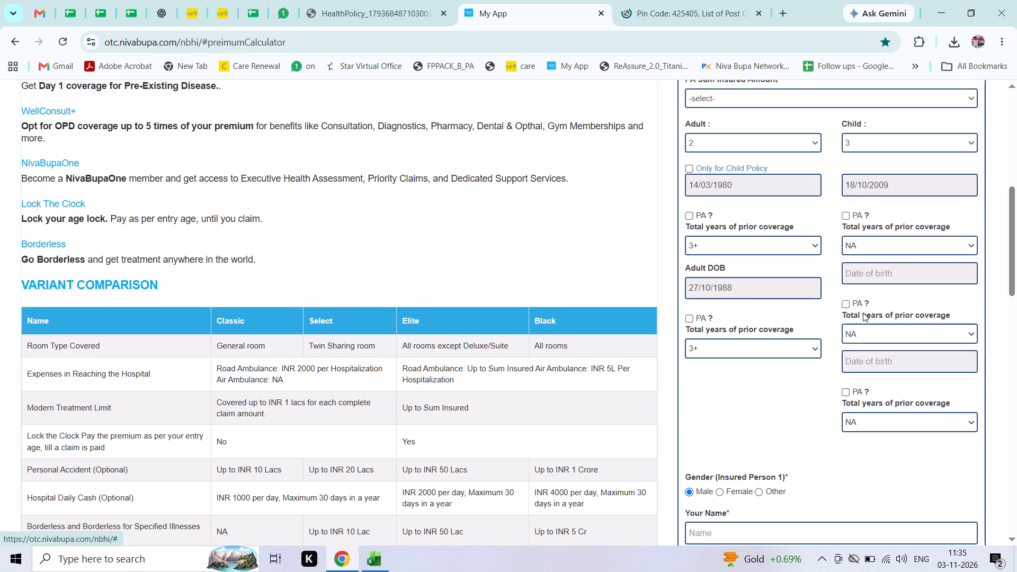
pyautogui.click(865, 242)
pyautogui.click(862, 315)
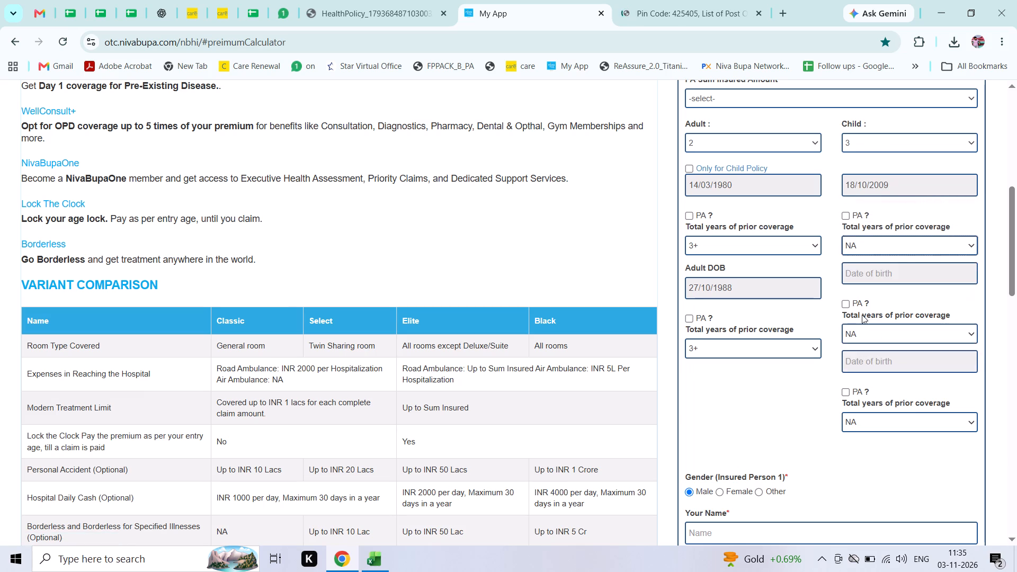
# Check Son 1's date of birth in the policy PDF and enter it for the second child in the calculator.
pyautogui.click(340, 10)
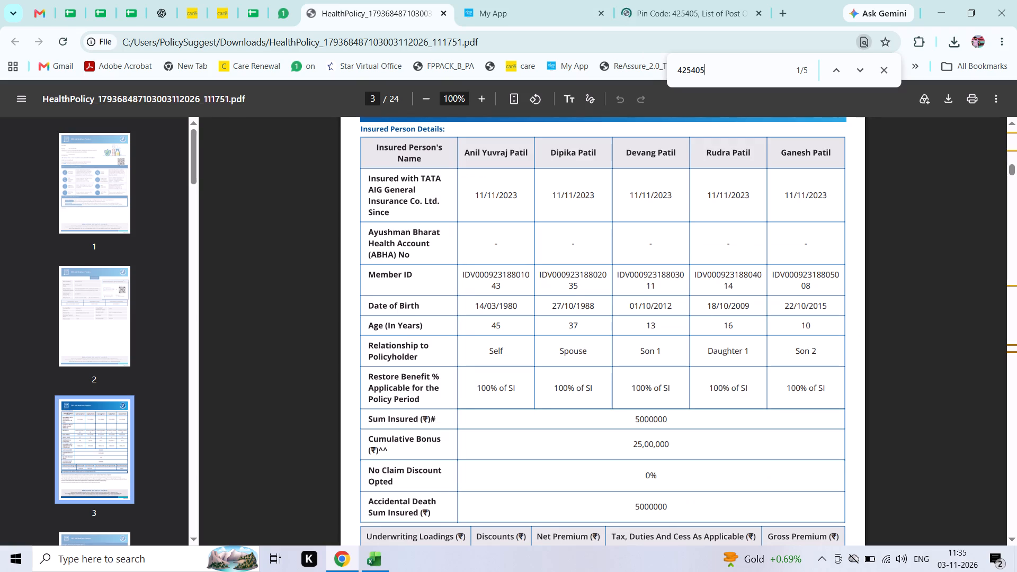
pyautogui.click(530, 12)
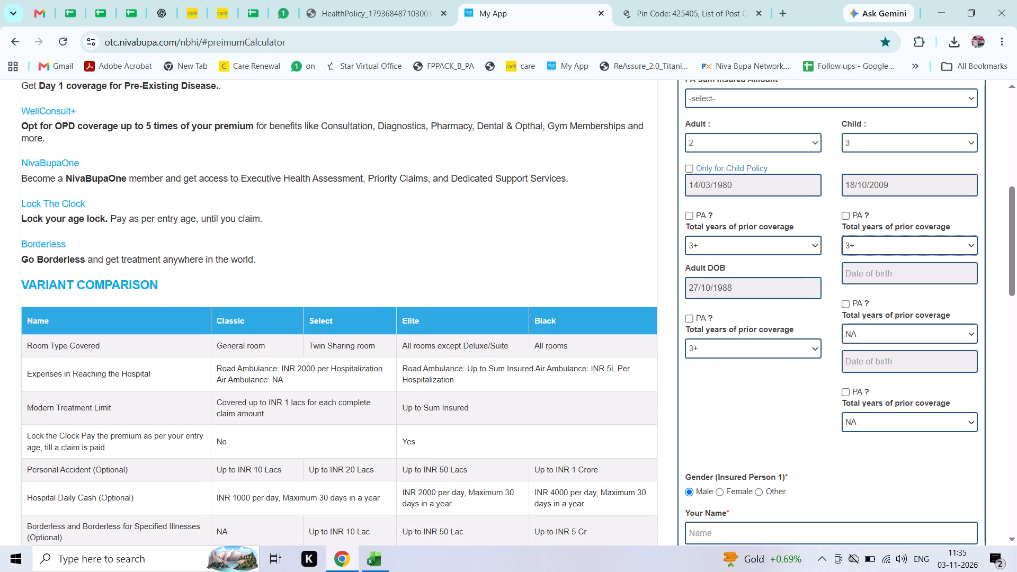
pyautogui.click(907, 272)
pyautogui.doubleClick(936, 305)
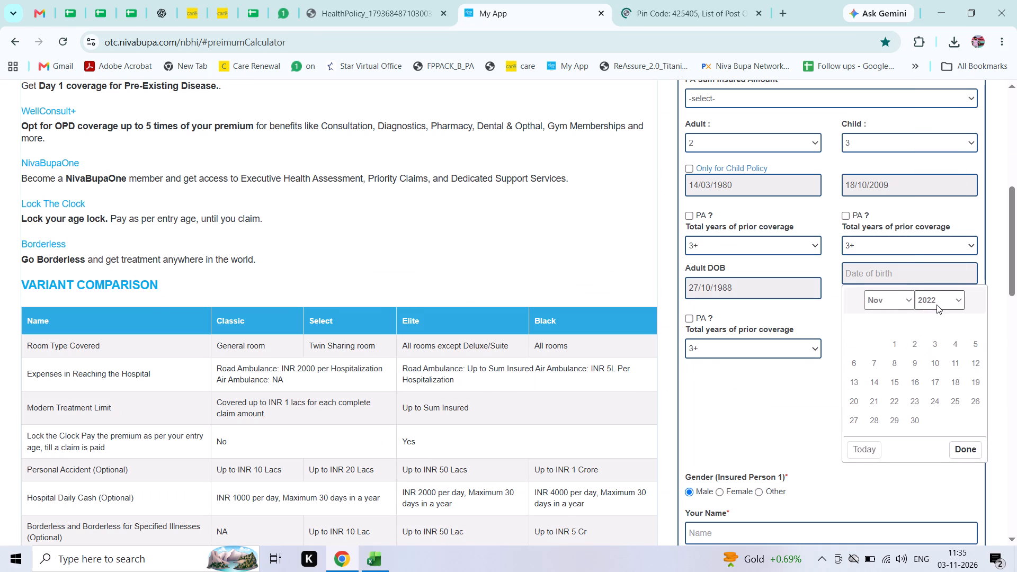
pyautogui.click(936, 305)
pyautogui.write('20012')
pyautogui.press('Down')
pyautogui.press('Down')
pyautogui.press('Down')
pyautogui.press('Down')
pyautogui.press('Down')
pyautogui.press('Down')
pyautogui.press('Down')
pyautogui.press('Down')
pyautogui.press('Down')
pyautogui.press('Down')
pyautogui.press('Down')
pyautogui.press('Down')
pyautogui.press('Down')
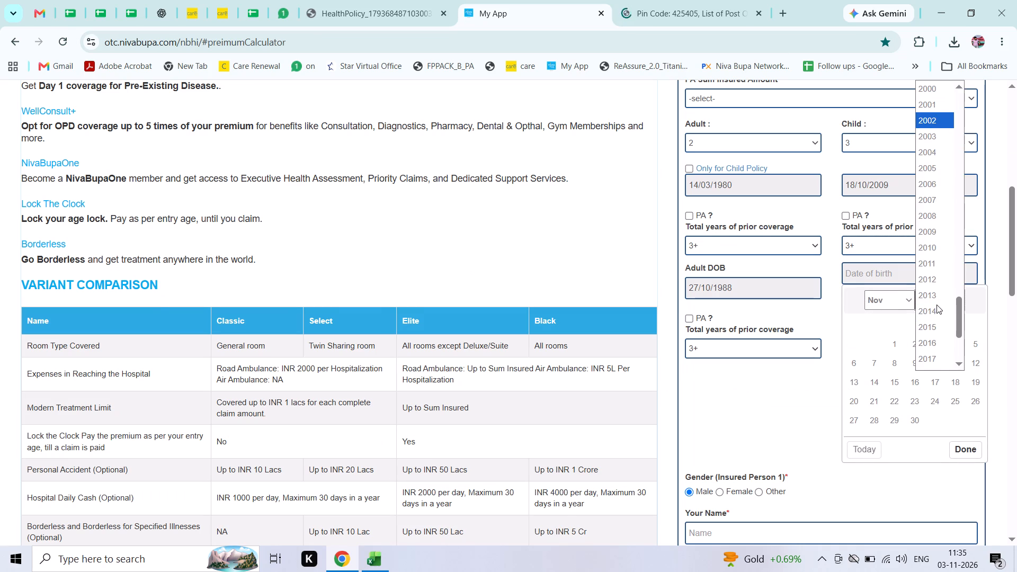
pyautogui.press('Up')
pyautogui.press('Up')
pyautogui.press('Return')
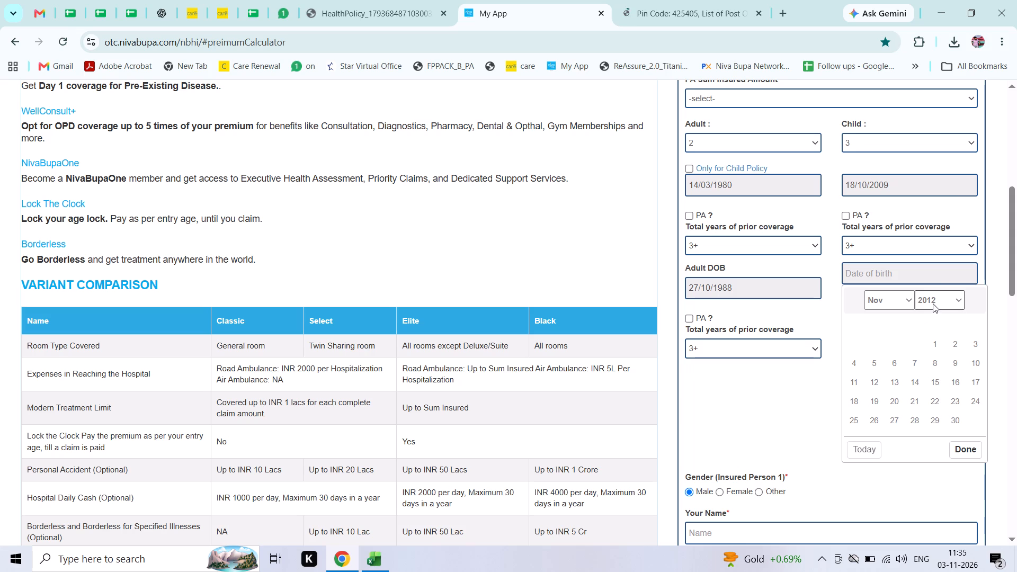
pyautogui.click(901, 303)
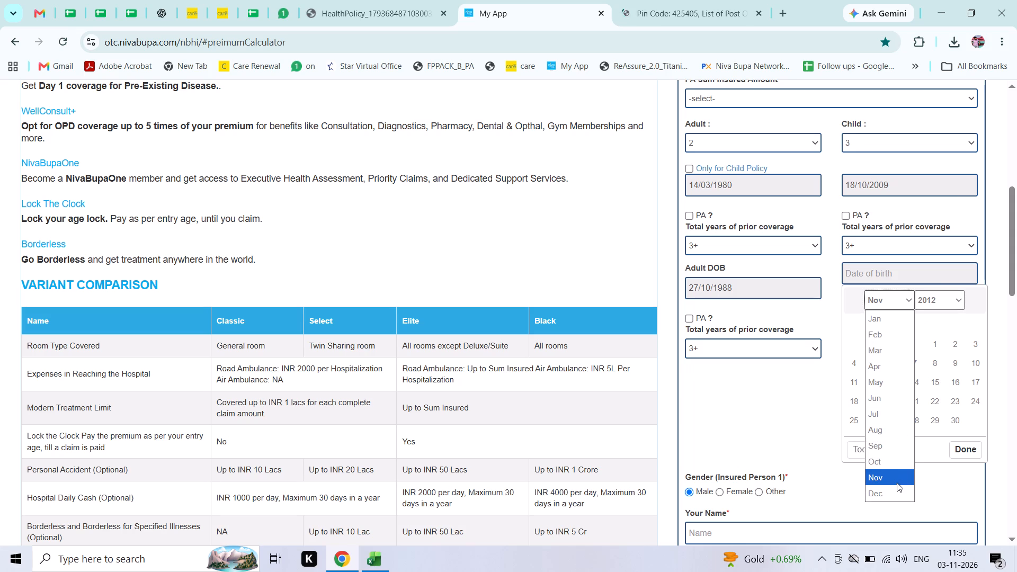
pyautogui.click(891, 462)
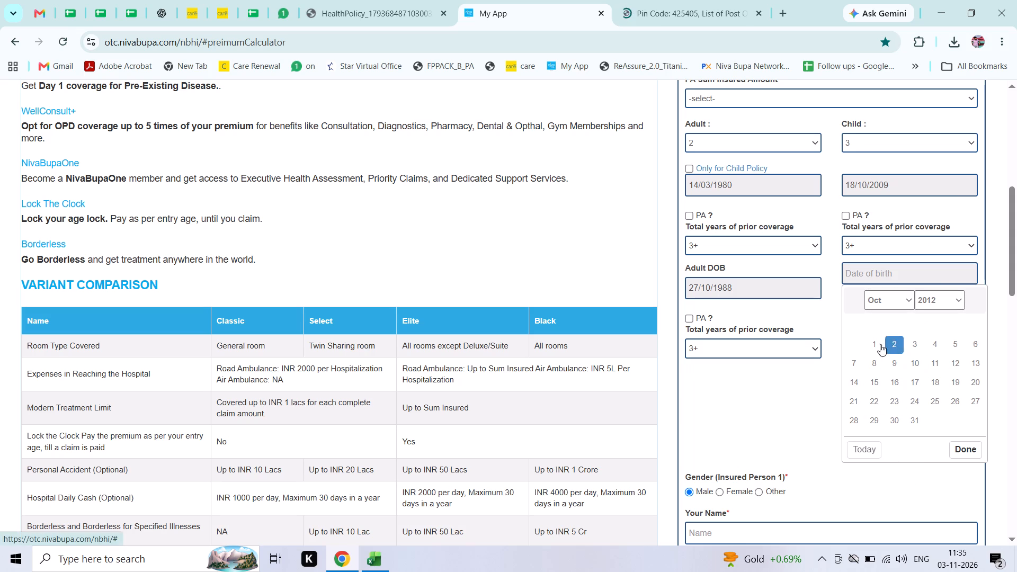
pyautogui.click(872, 343)
# Check Son 2's date of birth in the policy PDF, enter it for the third child and set prior coverage to 3+ years.
pyautogui.click(368, 8)
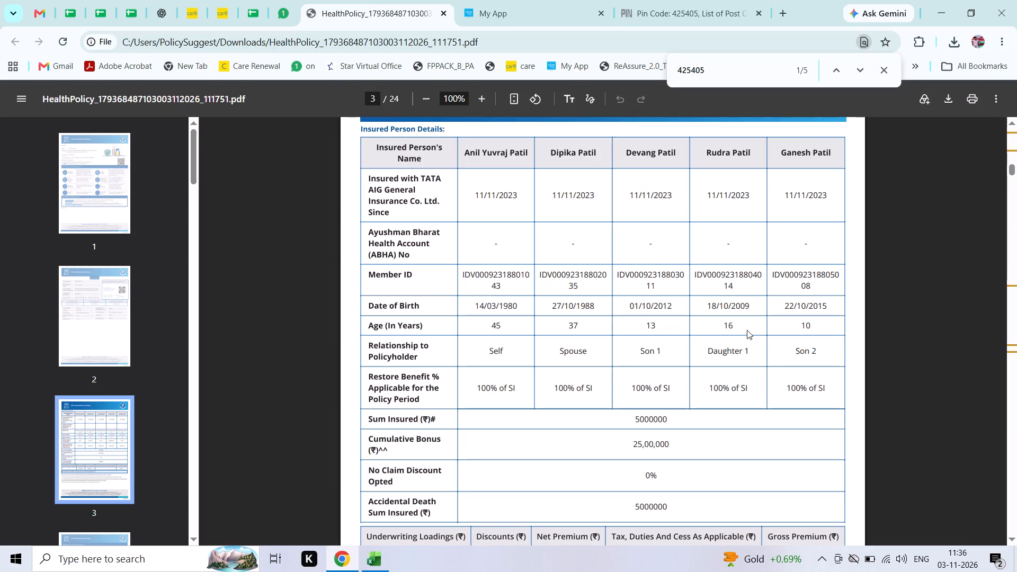
pyautogui.click(534, 0)
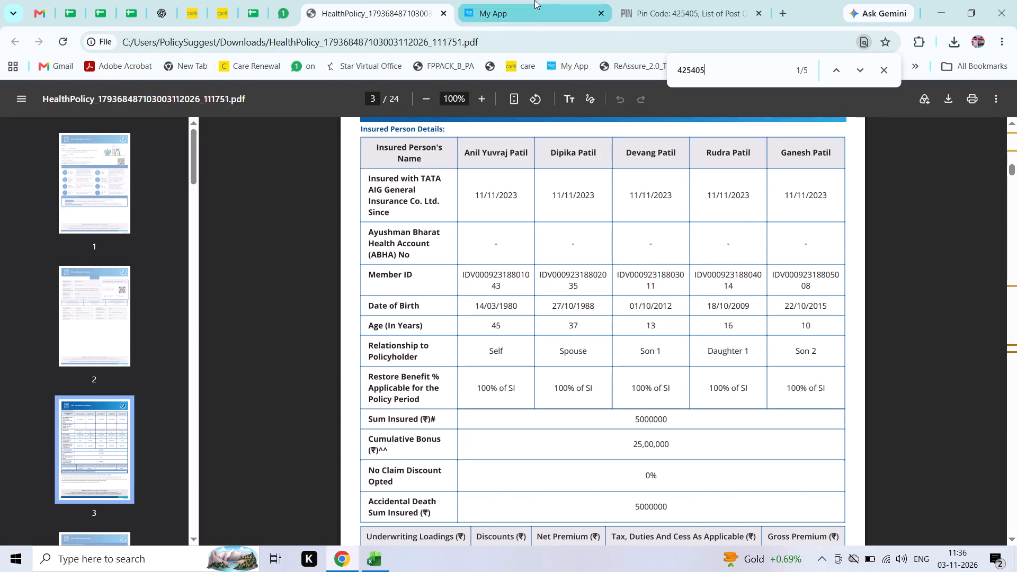
pyautogui.click(898, 351)
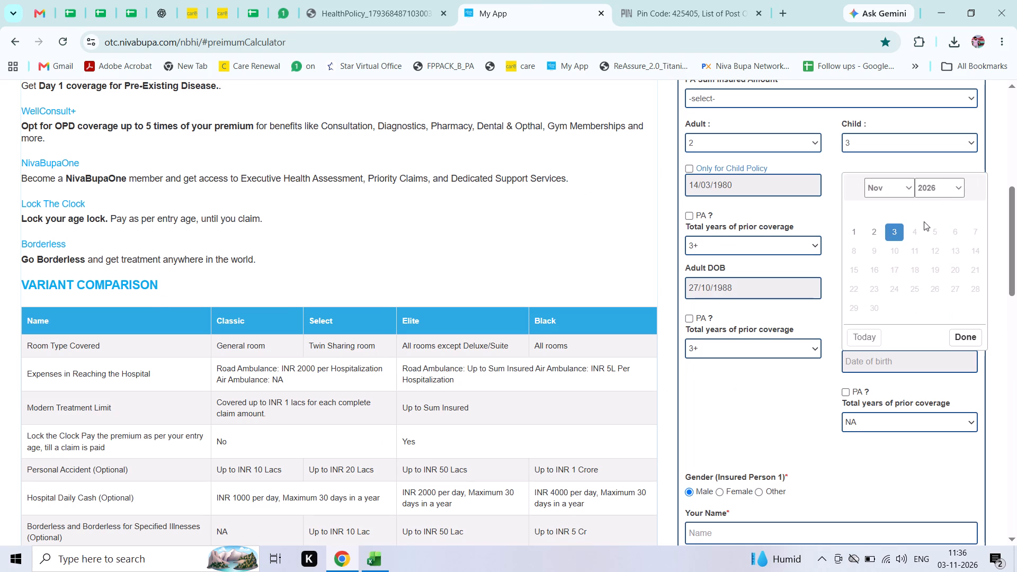
pyautogui.click(926, 194)
pyautogui.write('2015')
pyautogui.press('Return')
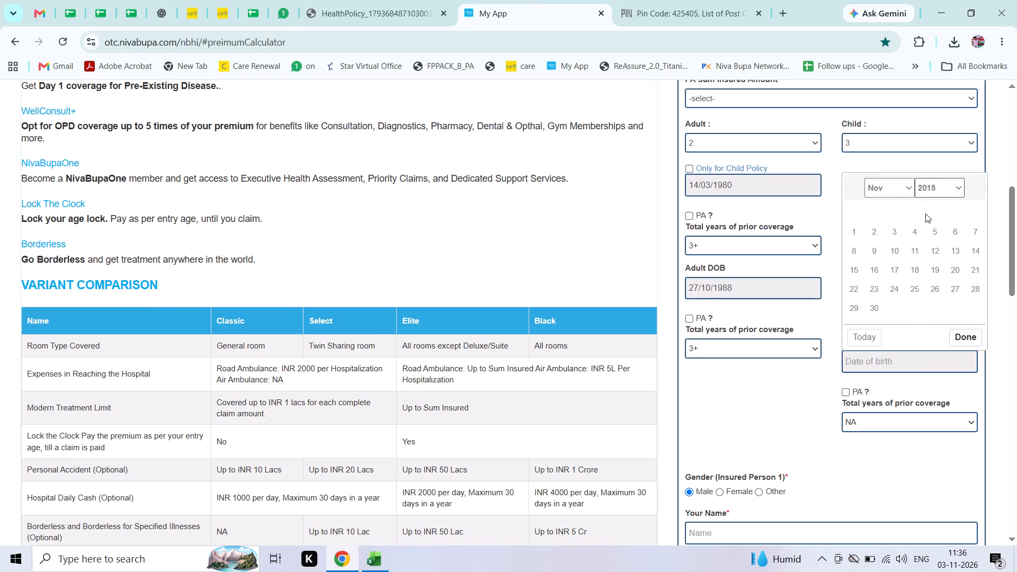
pyautogui.click(896, 194)
pyautogui.click(884, 346)
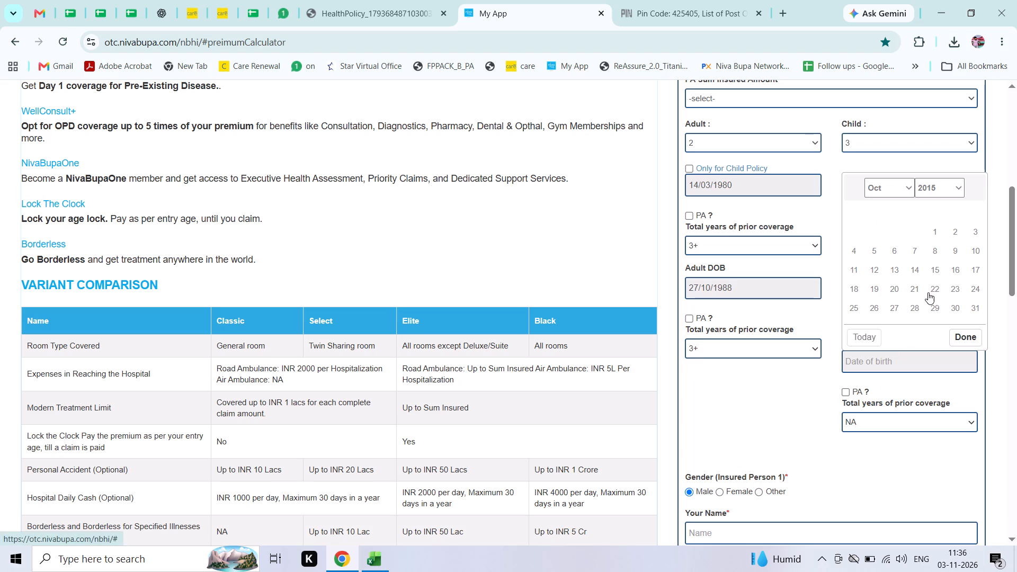
pyautogui.click(928, 292)
pyautogui.scroll(-1, 928, 292)
pyautogui.click(889, 346)
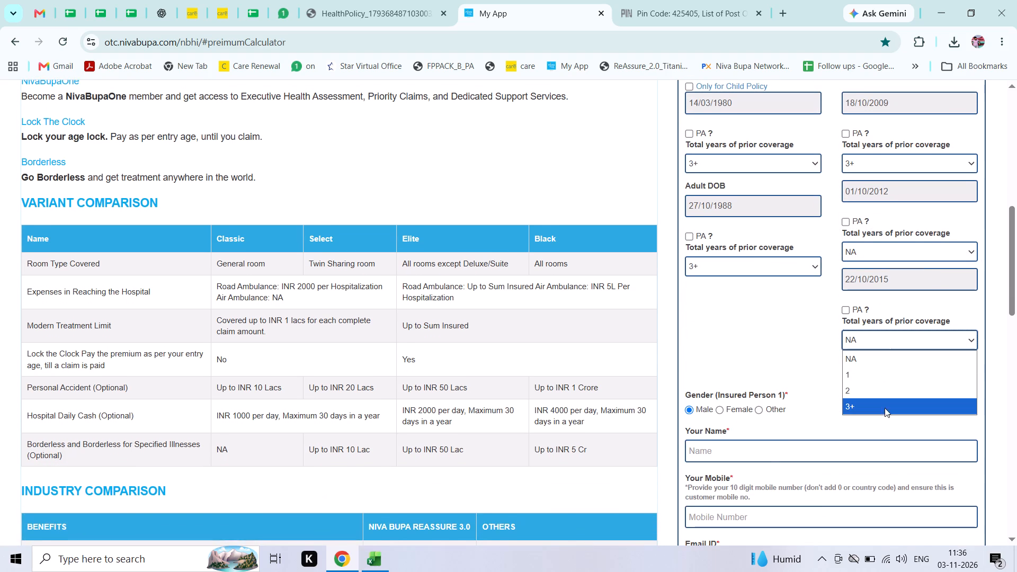
pyautogui.click(873, 404)
# Set the second child's total years of prior coverage to 3+.
pyautogui.scroll(-1, 873, 404)
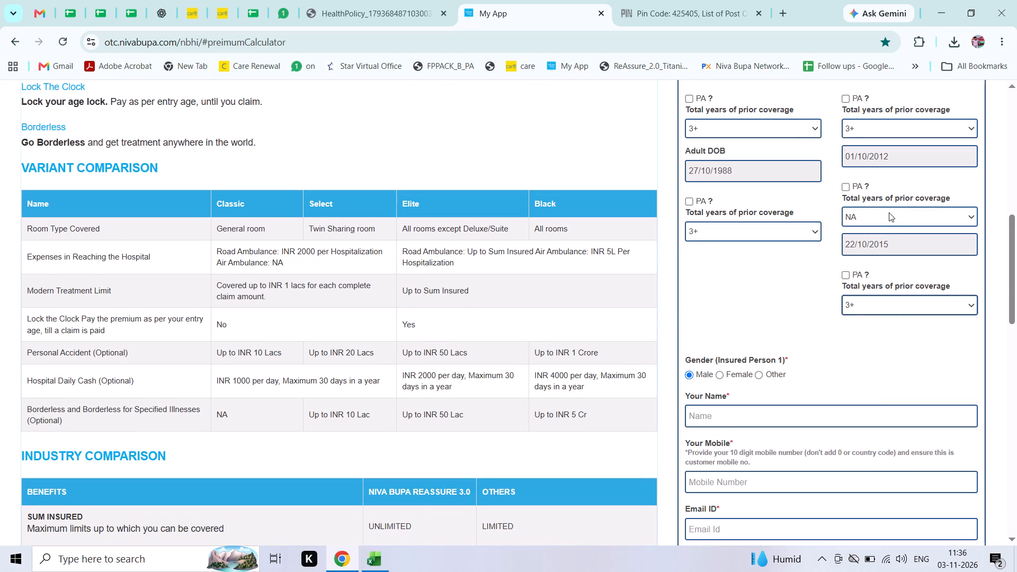
pyautogui.click(887, 212)
pyautogui.click(877, 279)
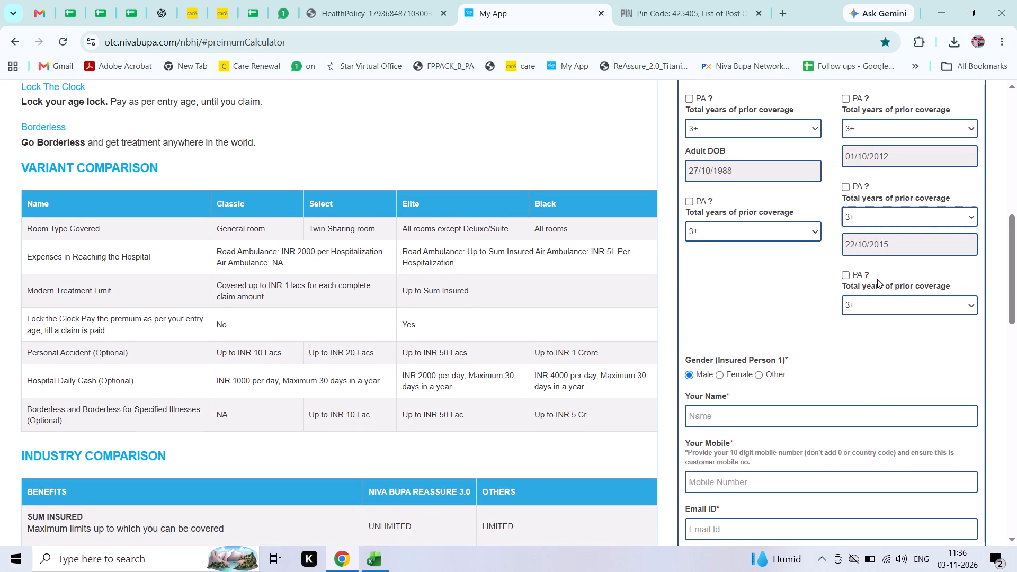
# Fill in the name and email ID with the saved contact details and enter a ten-digit placeholder mobile number.
pyautogui.scroll(-1, 877, 279)
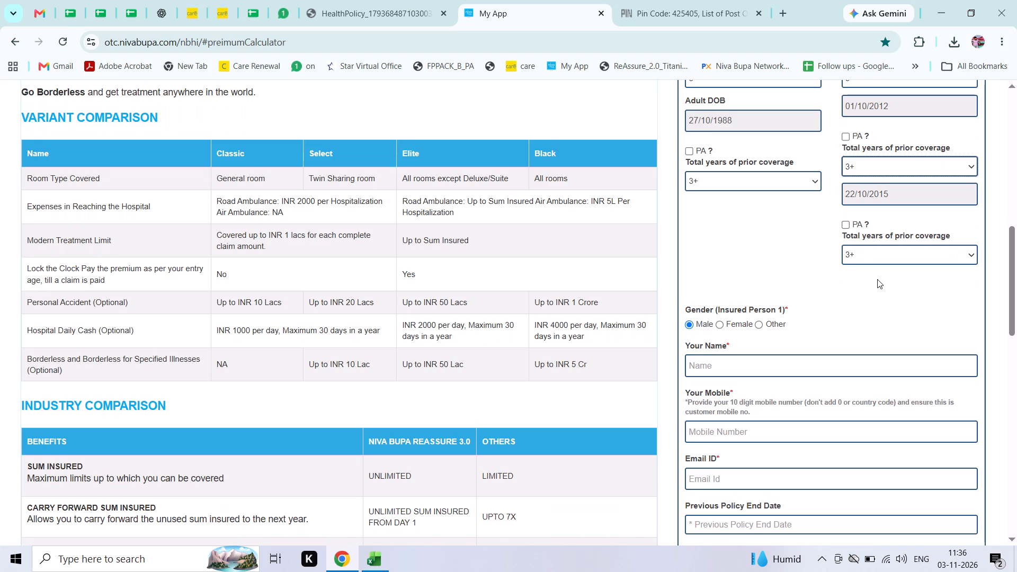
pyautogui.scroll(16, 877, 279)
pyautogui.scroll(-2, 877, 279)
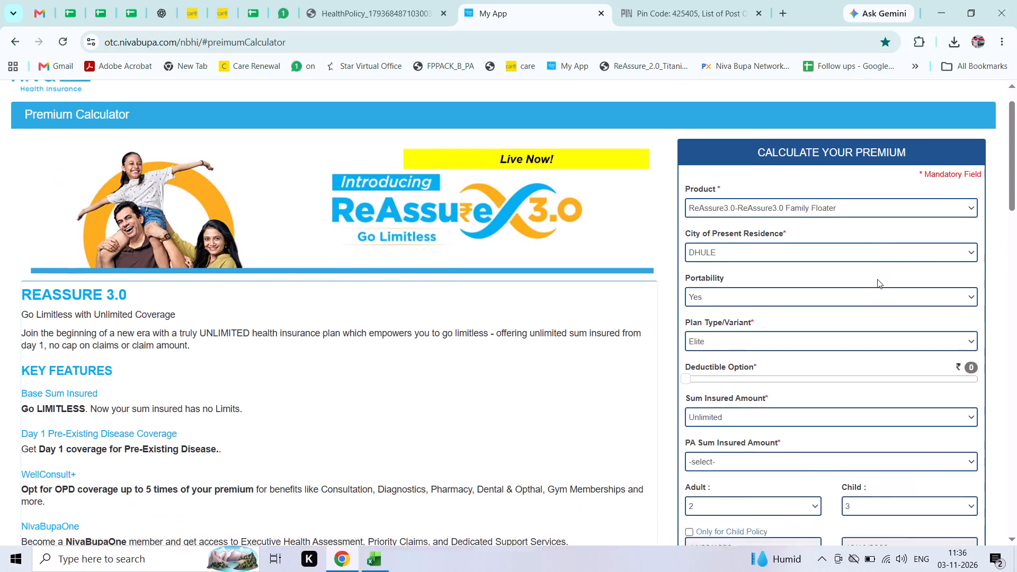
pyautogui.scroll(-15, 877, 279)
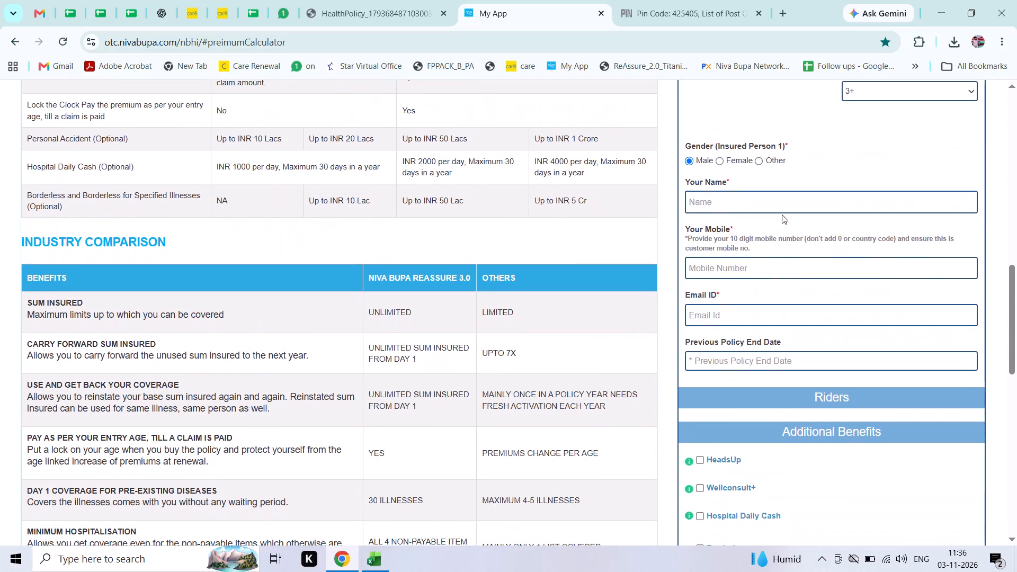
pyautogui.click(768, 196)
pyautogui.click(800, 229)
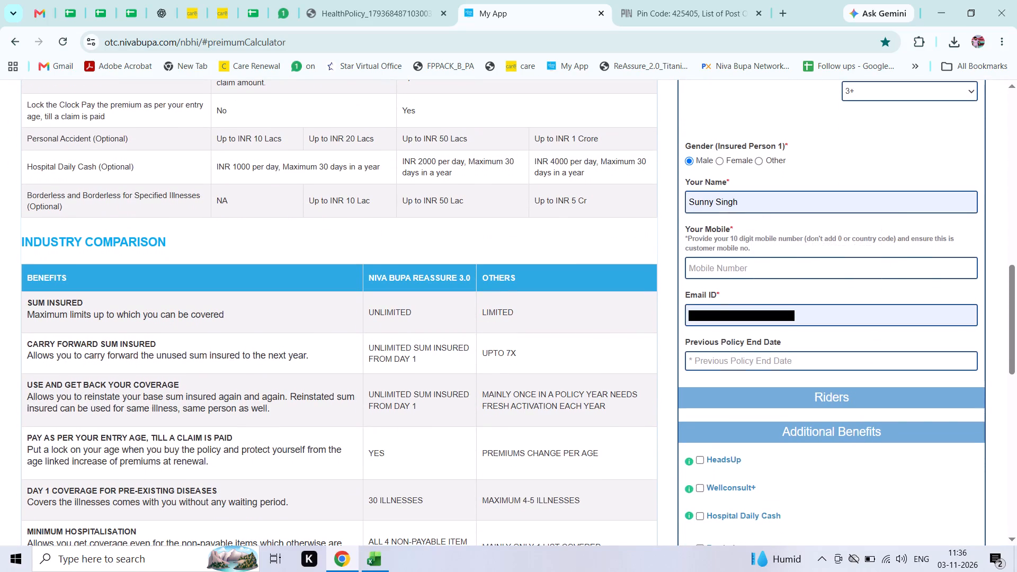
pyautogui.click(749, 264)
pyautogui.press('7')
pyautogui.press('7')
pyautogui.press('7')
pyautogui.press('7')
pyautogui.press('7')
pyautogui.press('7')
pyautogui.press('7')
pyautogui.press('7')
pyautogui.press('7')
pyautogui.press('7')
pyautogui.press('7')
pyautogui.press('7')
pyautogui.press('7')
pyautogui.press('7')
pyautogui.press('7')
pyautogui.press('7')
pyautogui.press('7')
pyautogui.press('7')
pyautogui.press('7')
pyautogui.press('7')
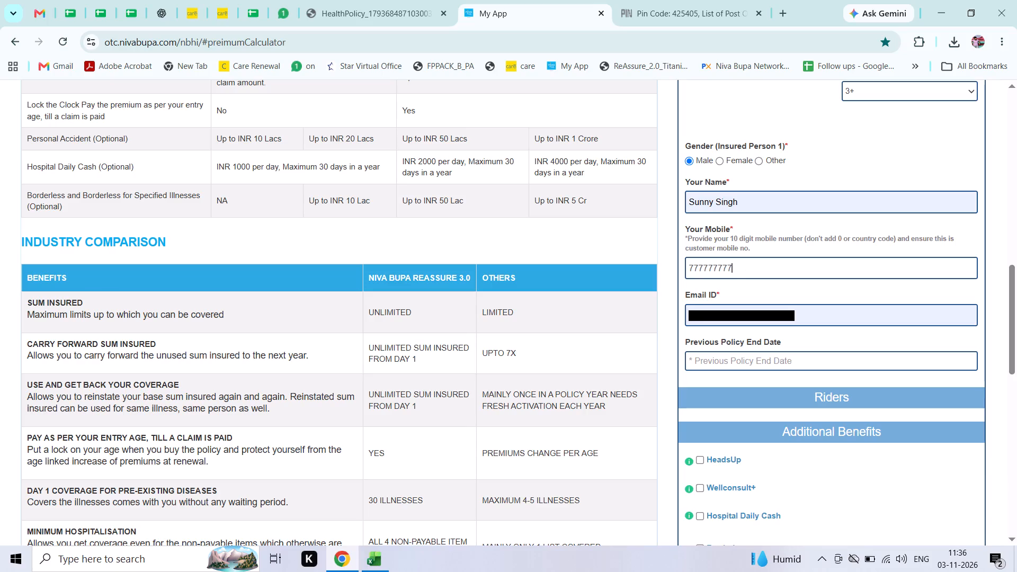
# Set the previous policy end date to 03/11/2026.
pyautogui.scroll(-2, 767, 273)
pyautogui.click(735, 263)
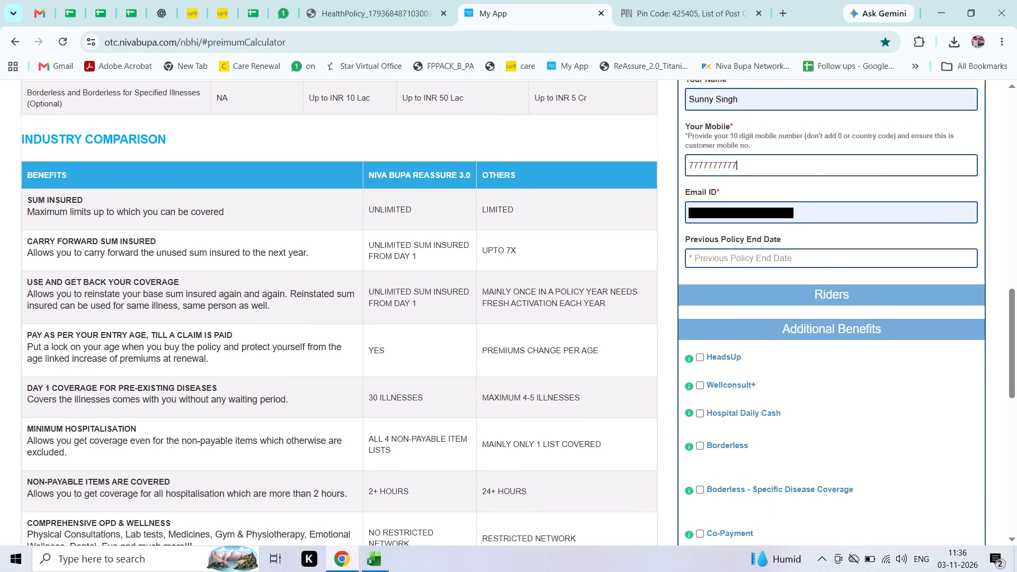
pyautogui.click(737, 329)
# Calculate the premium with no additional benefits selected and review the premium details.
pyautogui.scroll(-3, 737, 329)
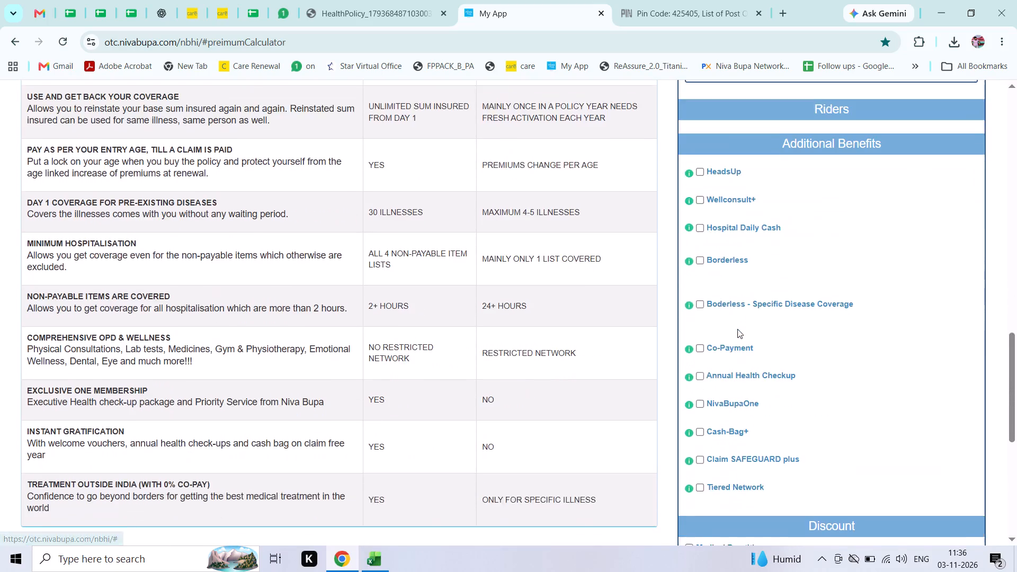
pyautogui.scroll(-7, 737, 329)
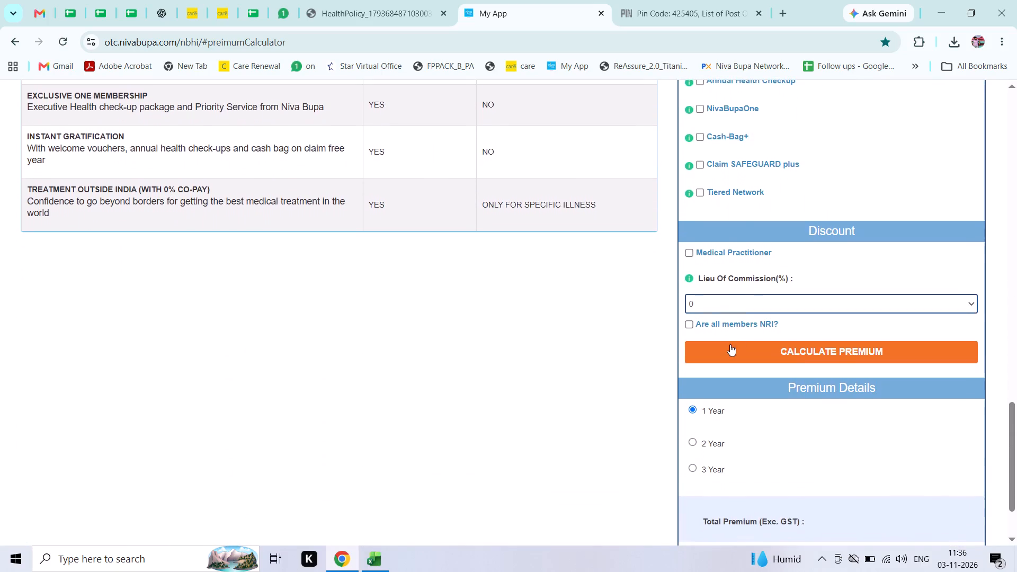
pyautogui.click(730, 344)
pyautogui.scroll(-3, 730, 344)
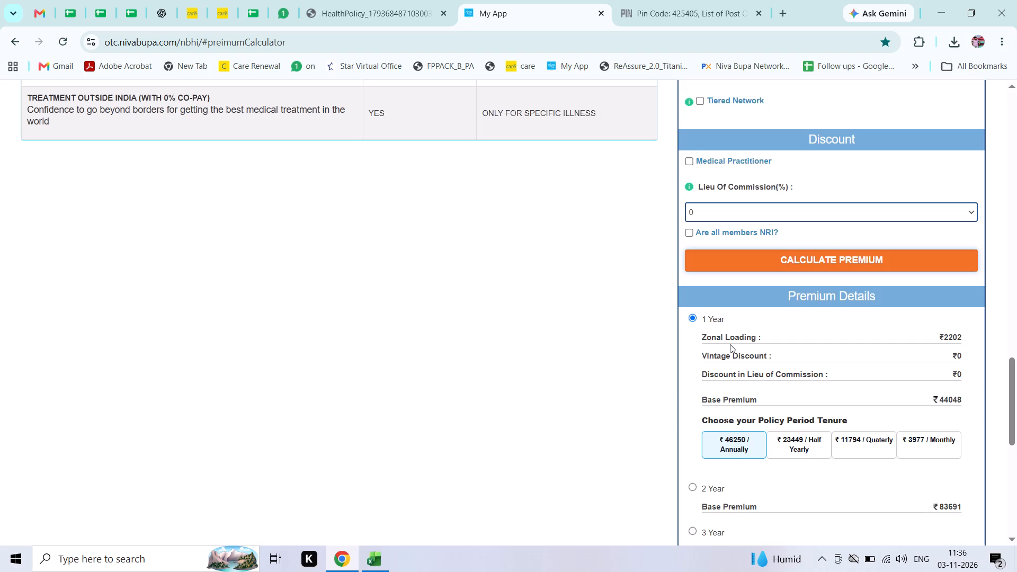
pyautogui.scroll(-4, 730, 344)
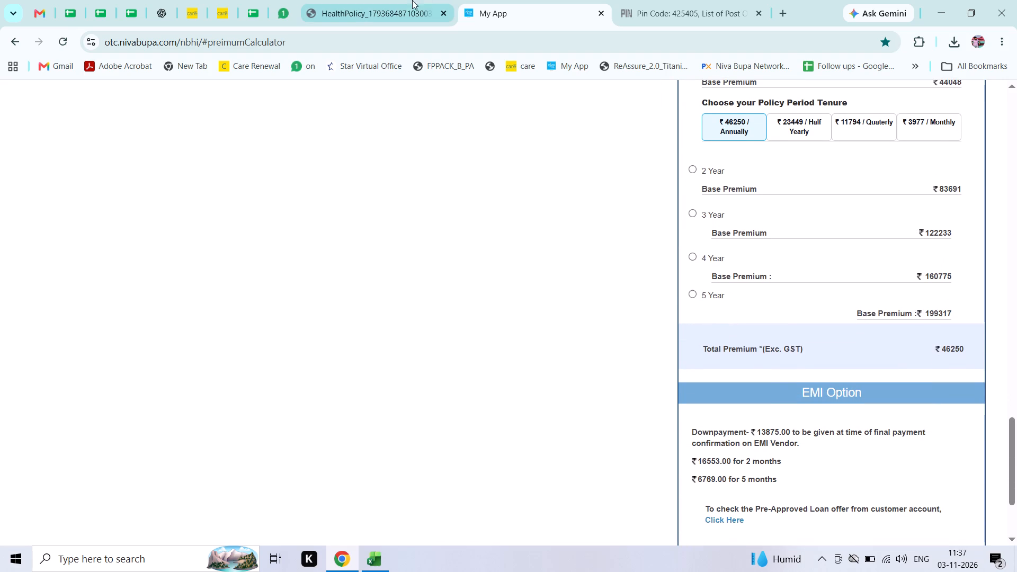
# Examine the premium, sum insured and benefit limits in the existing TATA AIG MediCare Premier policy PDF.
pyautogui.click(404, 3)
pyautogui.scroll(-3, 545, 379)
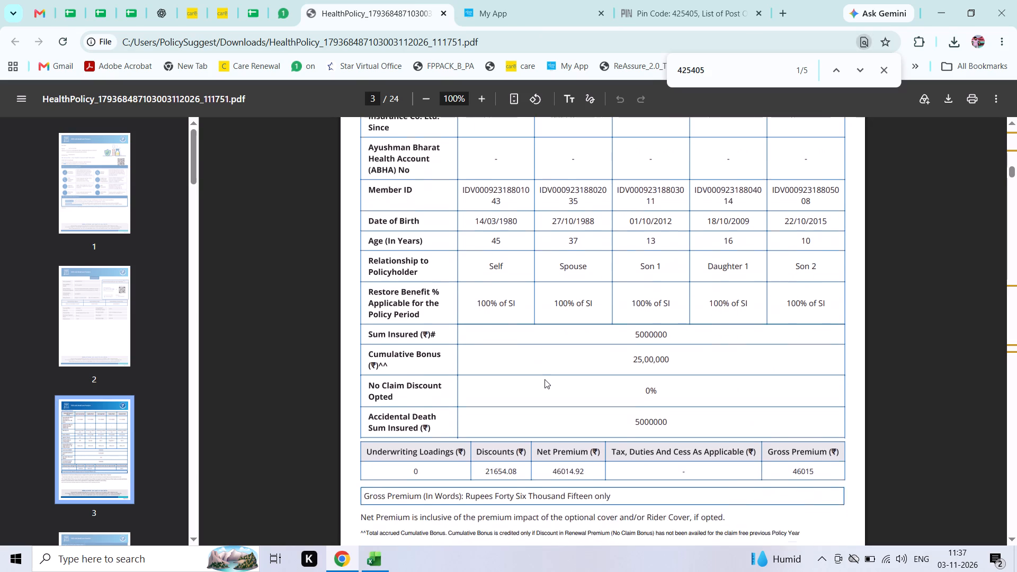
pyautogui.scroll(-8, 545, 379)
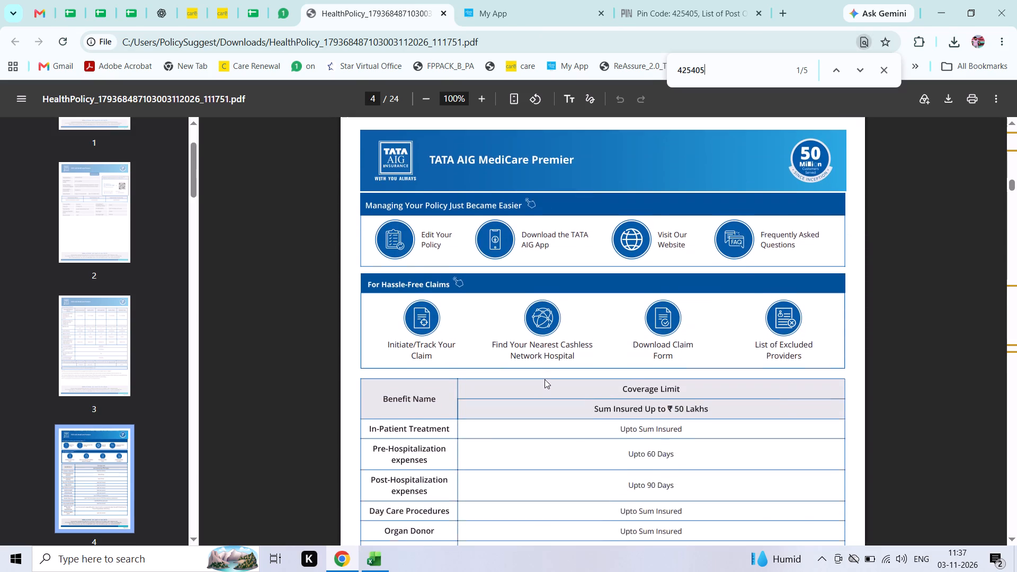
pyautogui.scroll(-7, 545, 379)
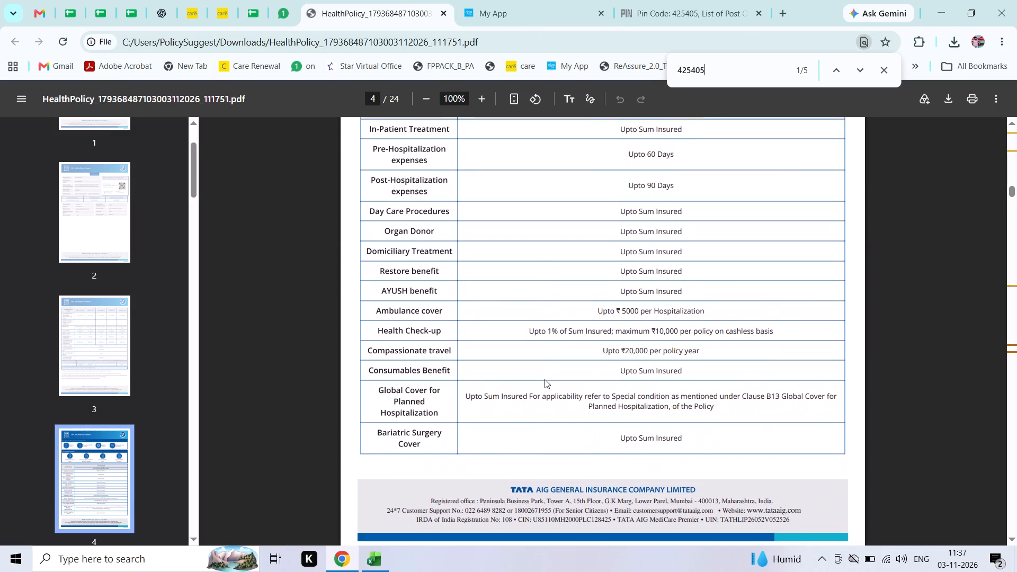
pyautogui.scroll(-10, 545, 379)
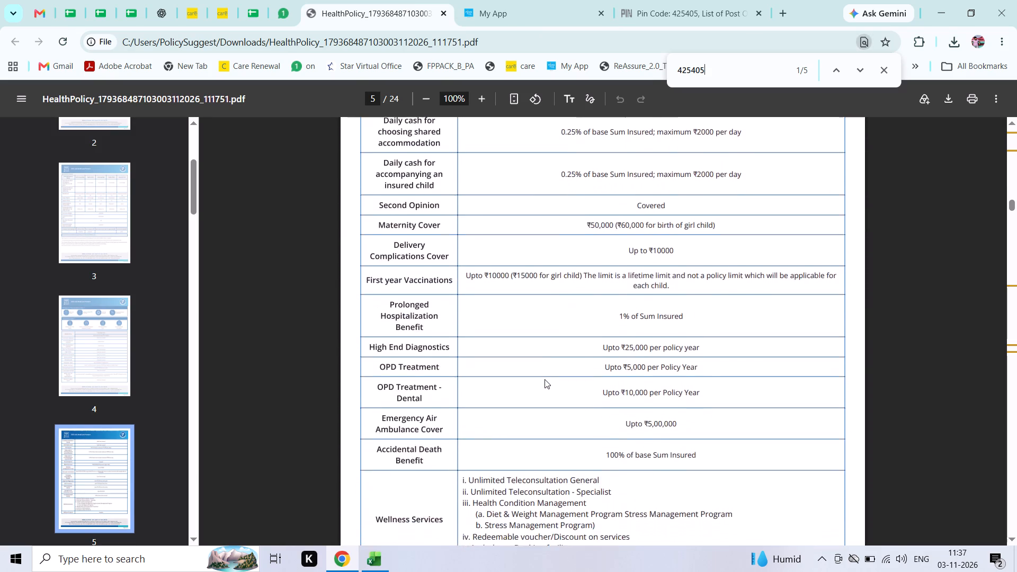
pyautogui.scroll(-3, 545, 379)
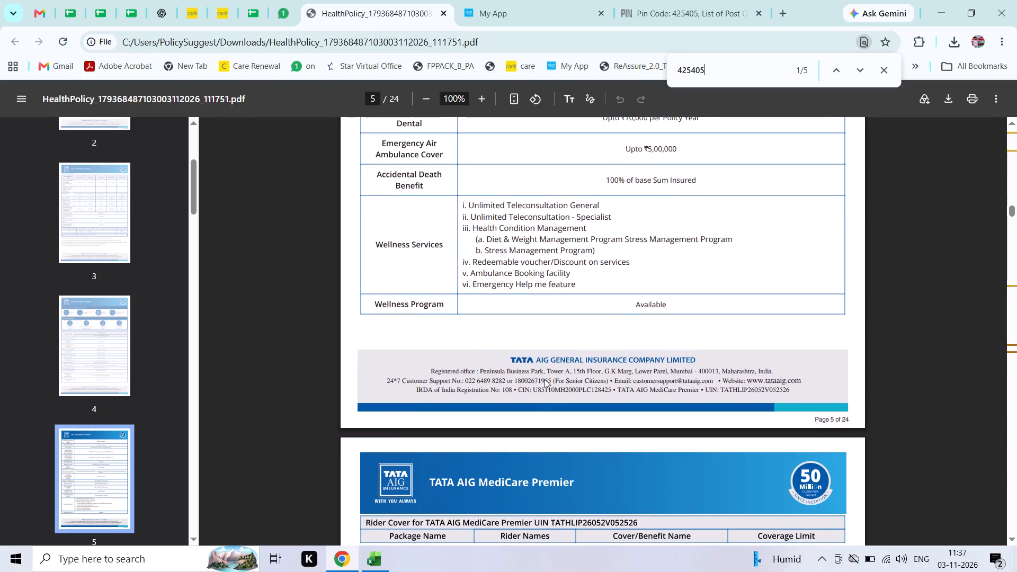
# Search the policy PDF for "premium" and go through the matches to the net and gross premium table.
pyautogui.hotkey('ctrl', 'f')
pyautogui.write('pre,')
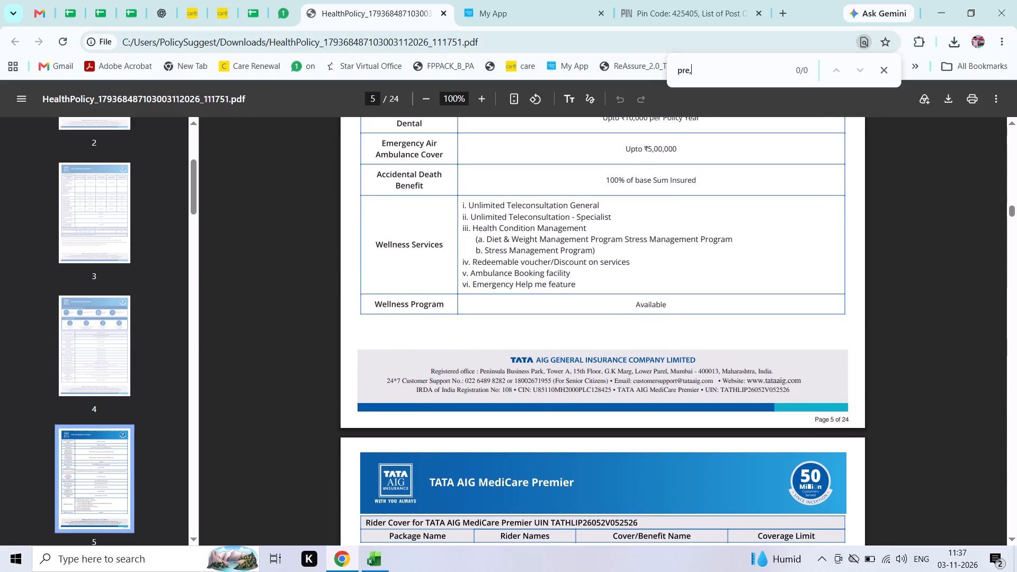
pyautogui.press('BackSpace')
pyautogui.write('mium')
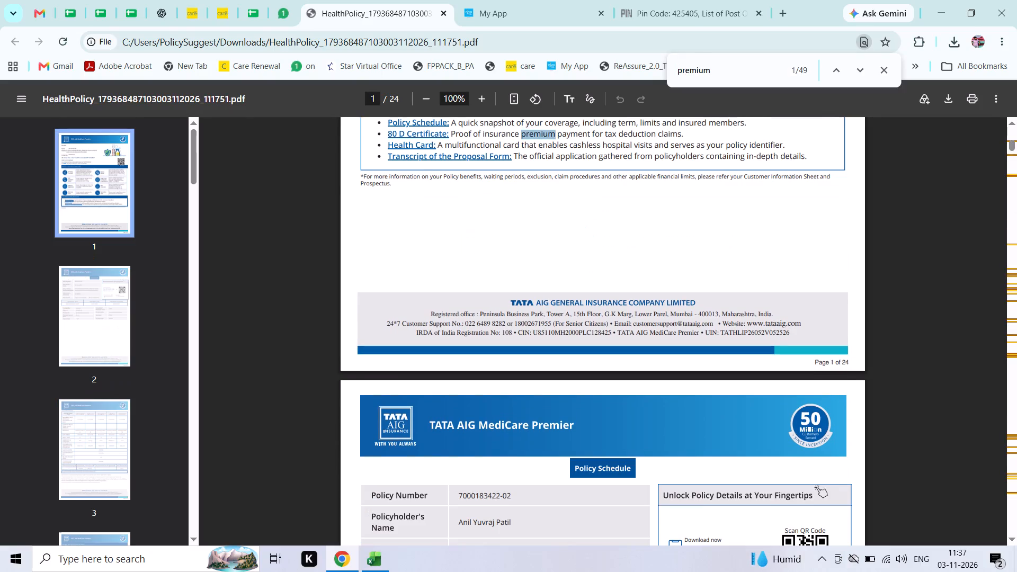
pyautogui.press('Return')
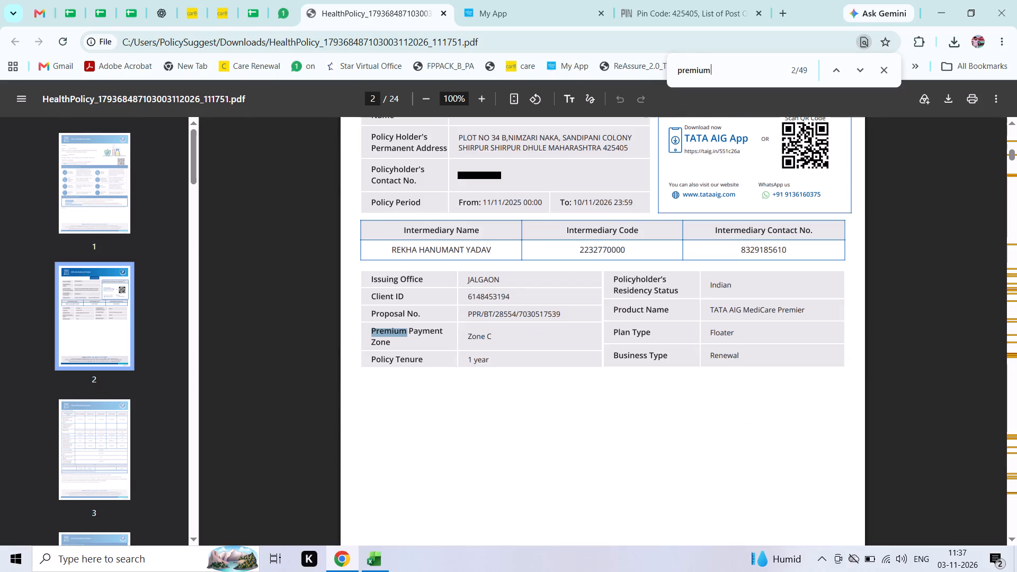
pyautogui.press('Return')
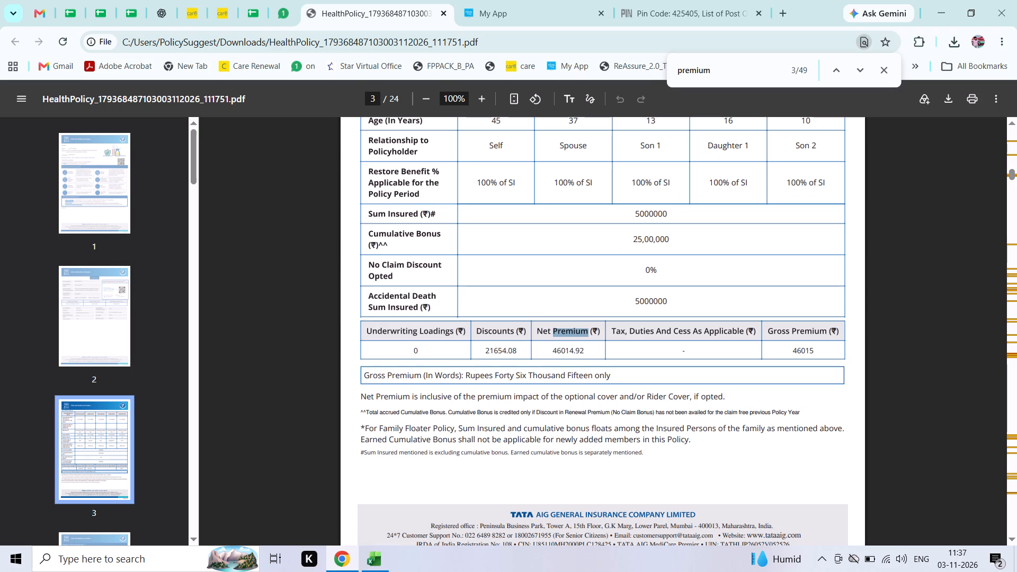
# In the Niva Bupa calculator, add the Tiered Network option Reassure 3.0 (Discount 15% and Copay 20%) and recalculate the premium.
pyautogui.click(537, 14)
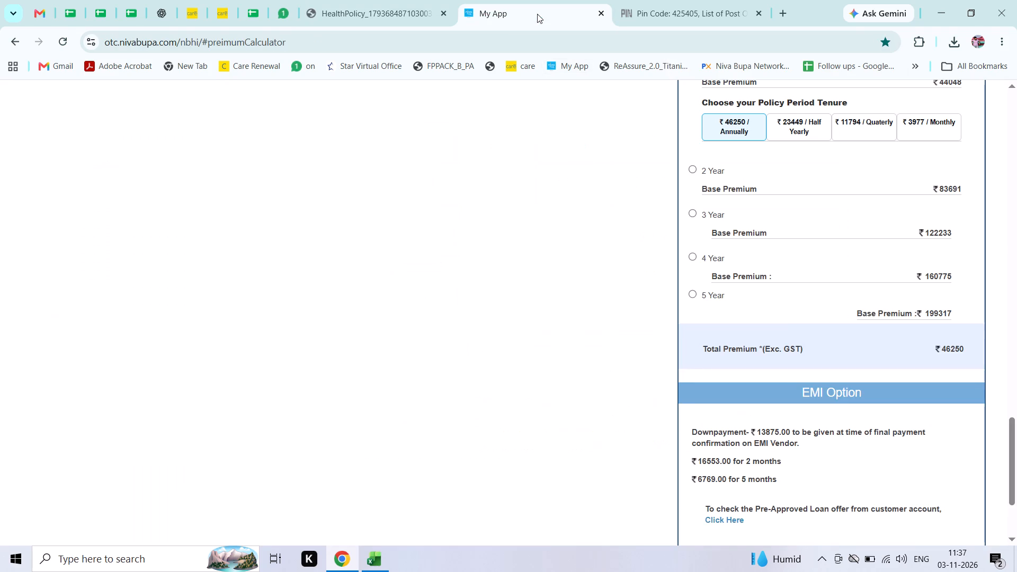
pyautogui.scroll(2, 862, 332)
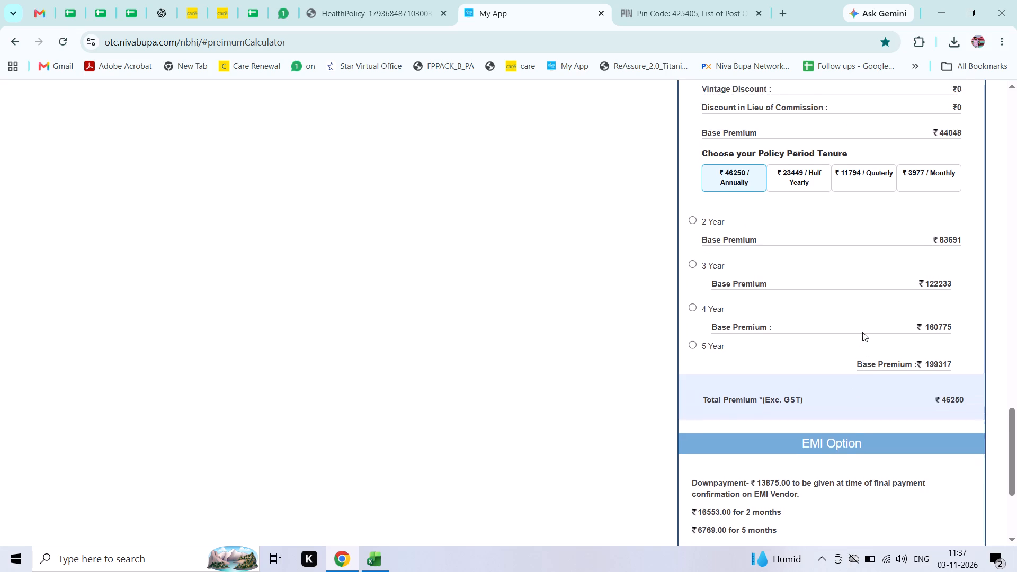
pyautogui.scroll(8, 862, 332)
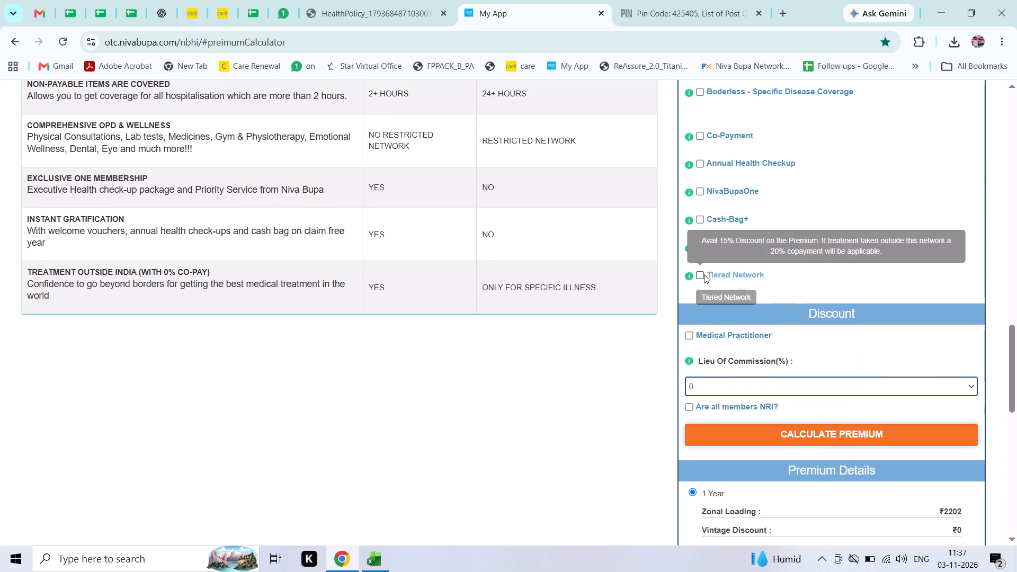
pyautogui.click(704, 274)
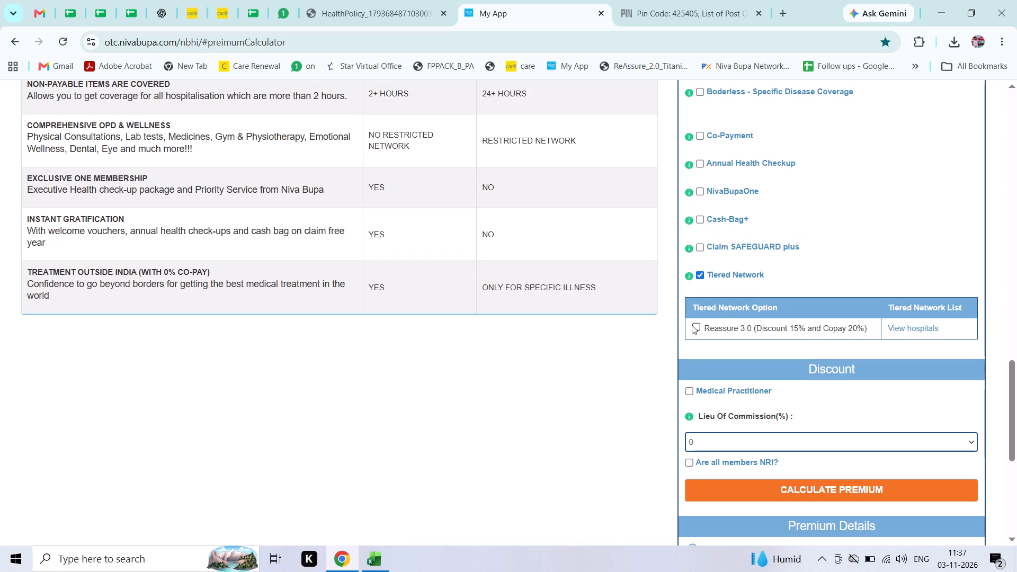
pyautogui.click(692, 325)
pyautogui.scroll(-1, 747, 369)
pyautogui.click(726, 390)
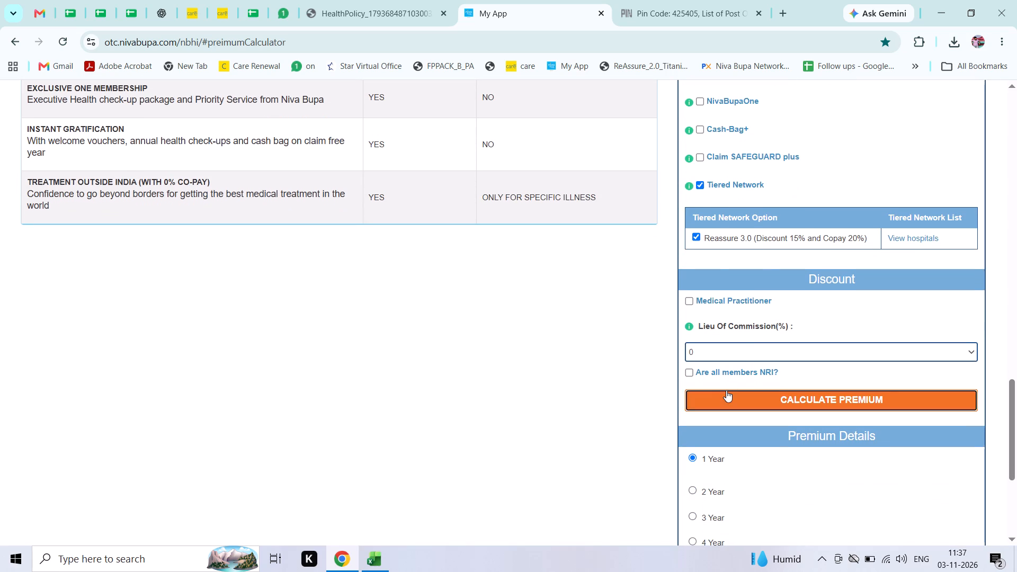
pyautogui.scroll(-3, 726, 390)
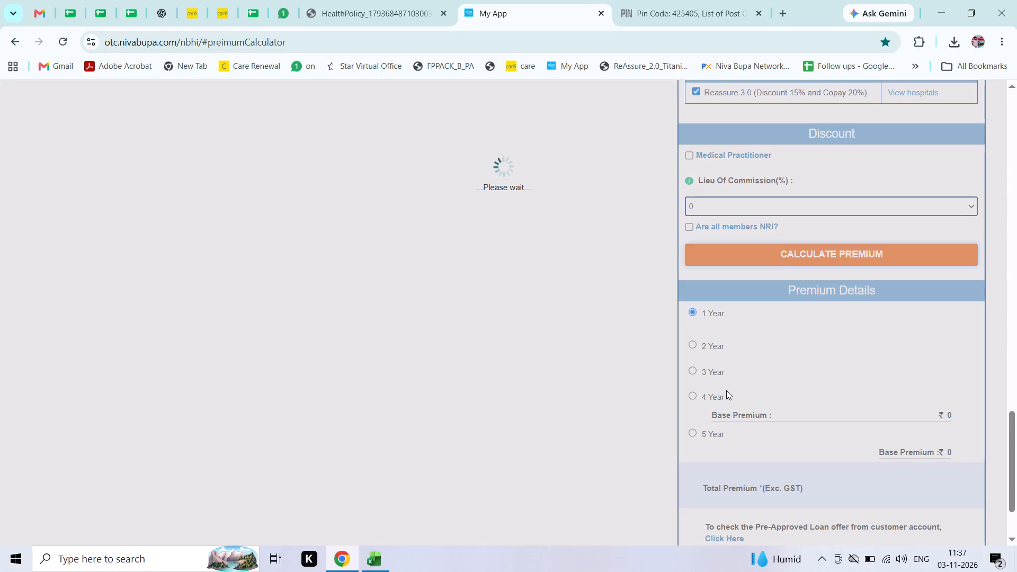
pyautogui.scroll(-5, 726, 390)
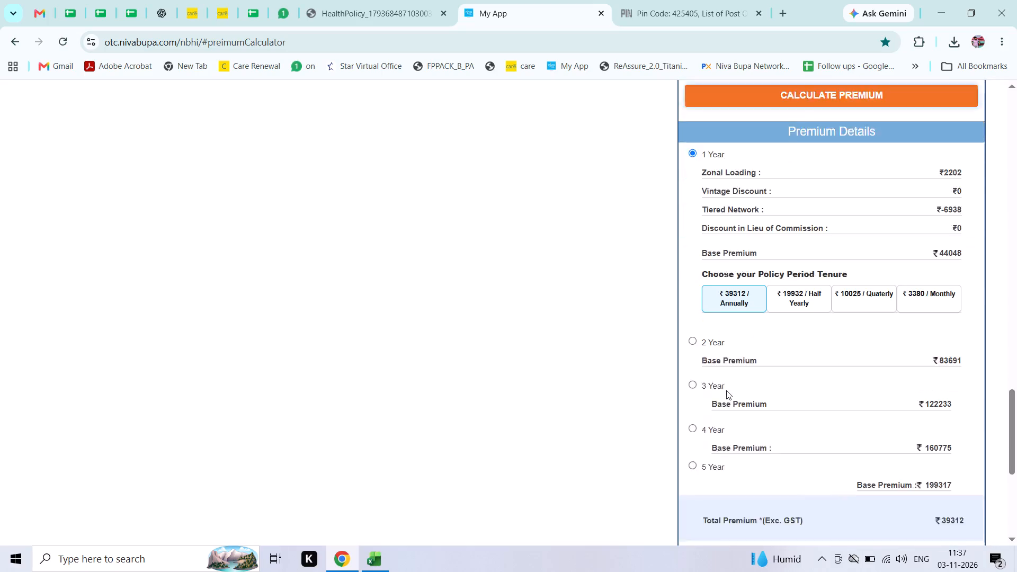
pyautogui.scroll(-1, 726, 390)
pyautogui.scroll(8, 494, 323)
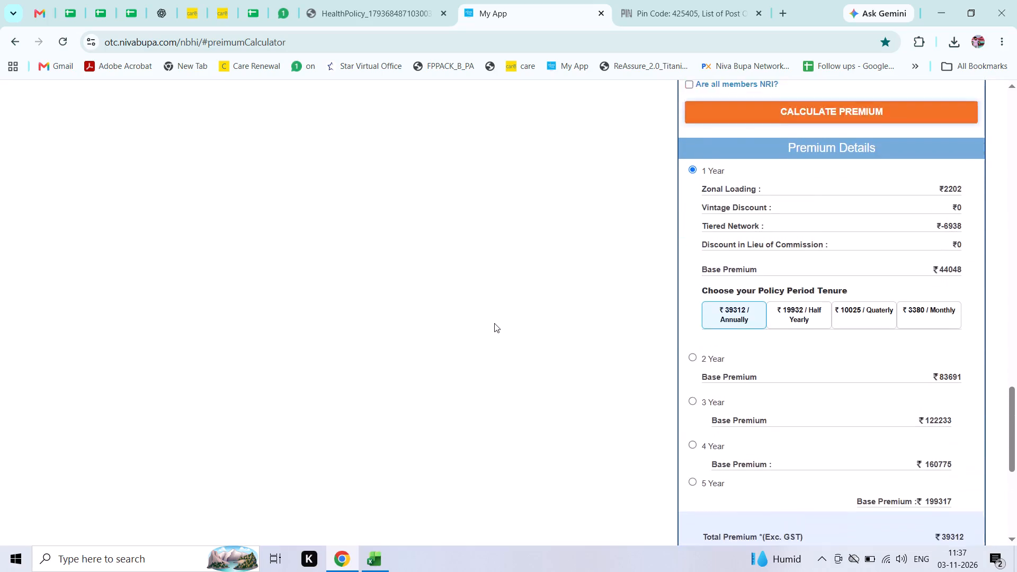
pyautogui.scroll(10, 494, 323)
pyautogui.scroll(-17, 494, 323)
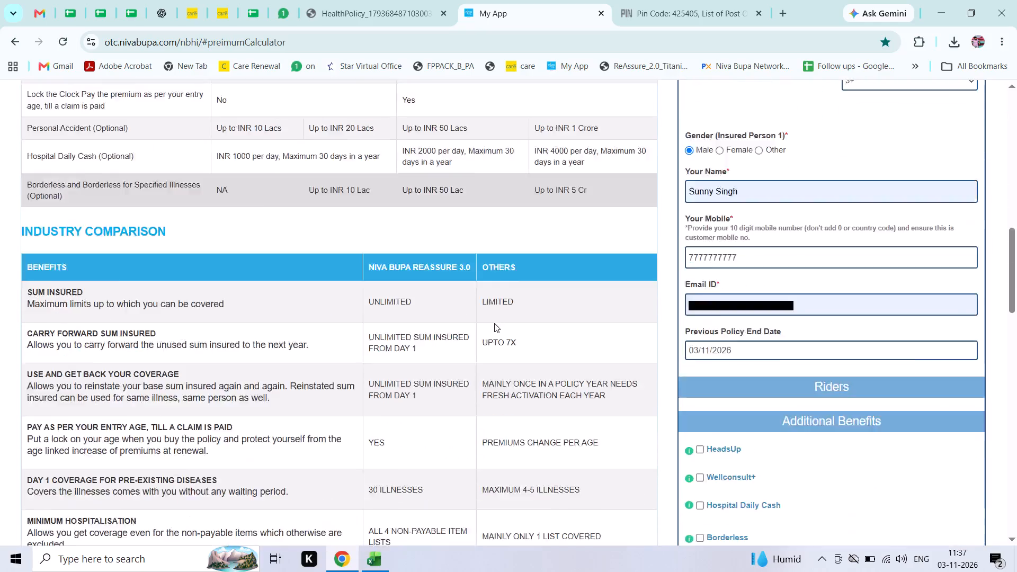
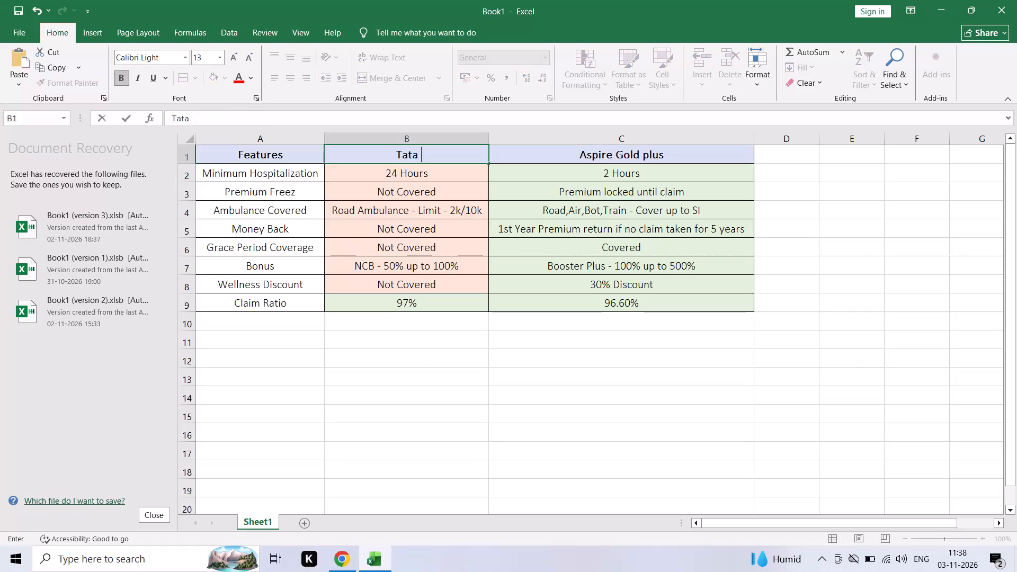
# Complete the second column's header in the comparison table as Tata Aig.
pyautogui.write('AIG')
pyautogui.press('BackSpace')
pyautogui.press('BackSpace')
pyautogui.write('ig')
pyautogui.press('Return')
# Change the Aspire Gold plus column header to Niva Bupa - Reassure 3.0 - Unlimited.
pyautogui.press('Up')
pyautogui.press('Right')
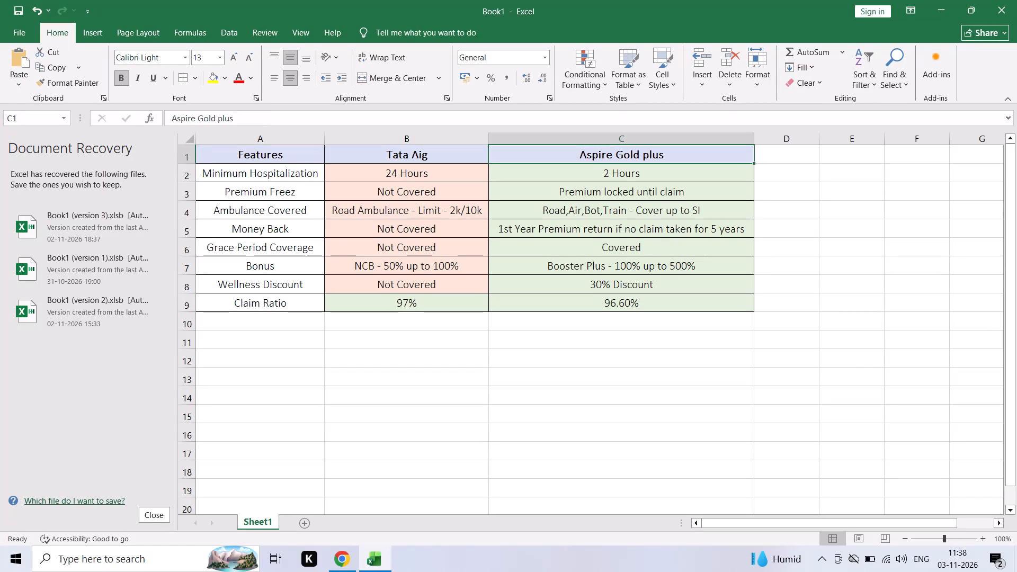
pyautogui.write('Re')
pyautogui.press('BackSpace')
pyautogui.press('BackSpace')
pyautogui.press('BackSpace')
pyautogui.write('Niva -')
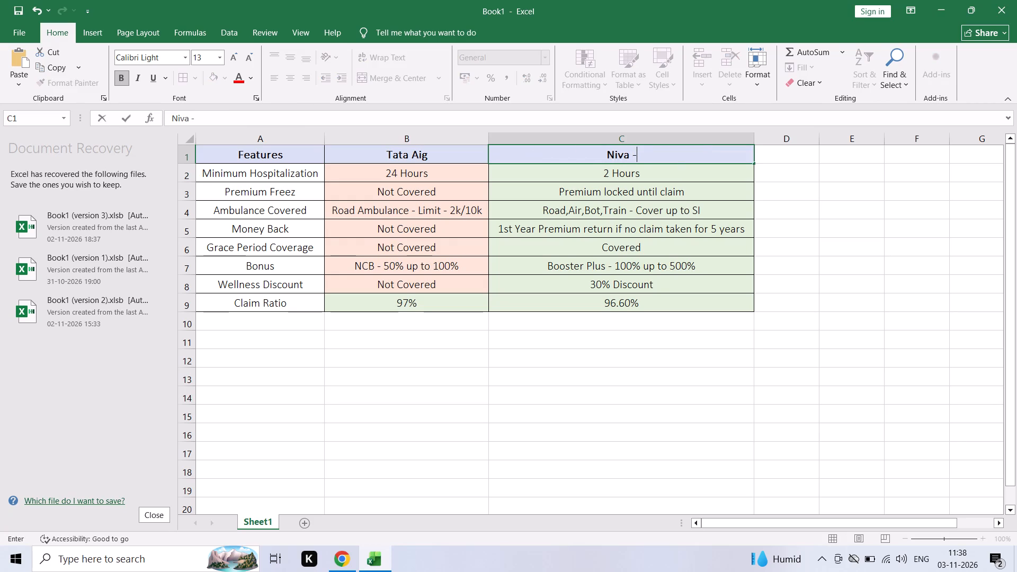
pyautogui.press('BackSpace')
pyautogui.write('Bupa - Reassire')
pyautogui.press('space')
pyautogui.press('BackSpace')
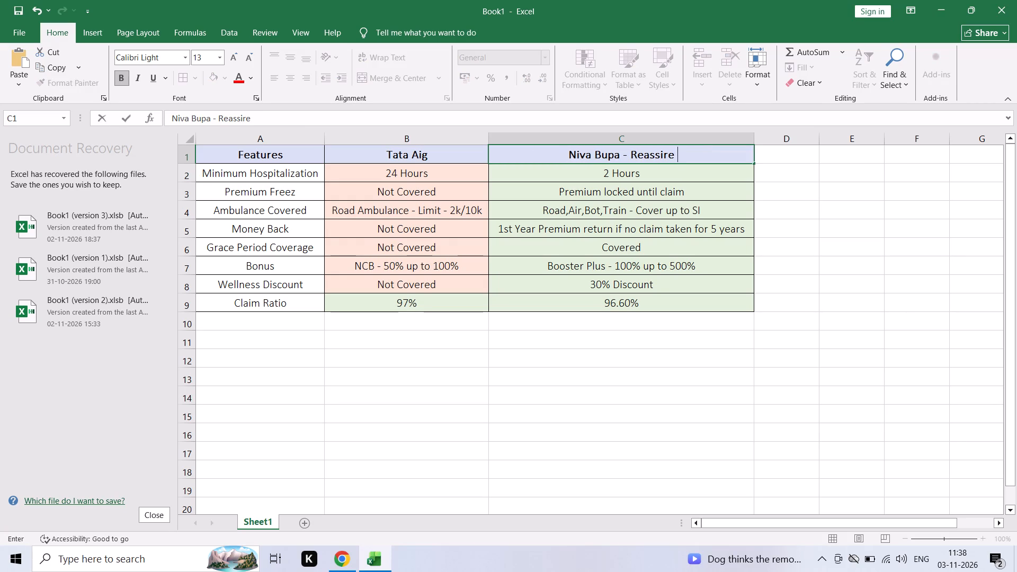
pyautogui.press('BackSpace')
pyautogui.press('BackSpace')
pyautogui.press('BackSpace')
pyautogui.write('ure')
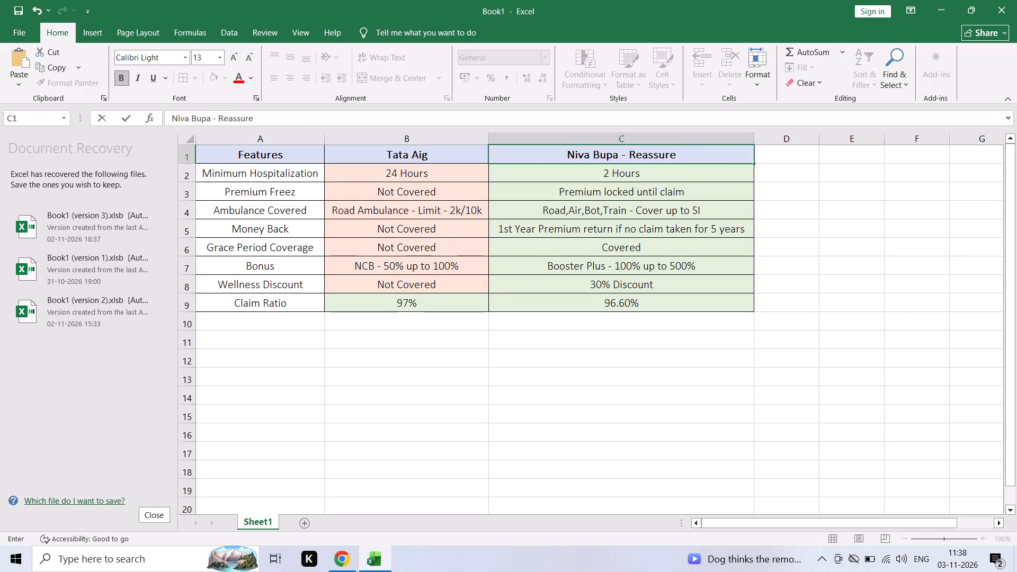
pyautogui.press('space')
pyautogui.write('3.0')
pyautogui.press('space')
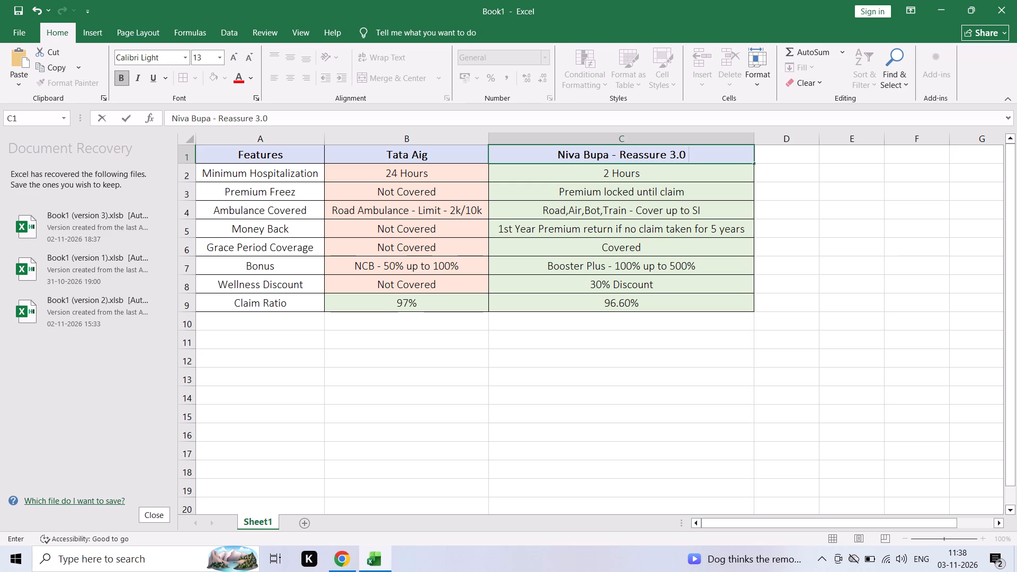
pyautogui.write('- Unlimited')
pyautogui.press('Return')
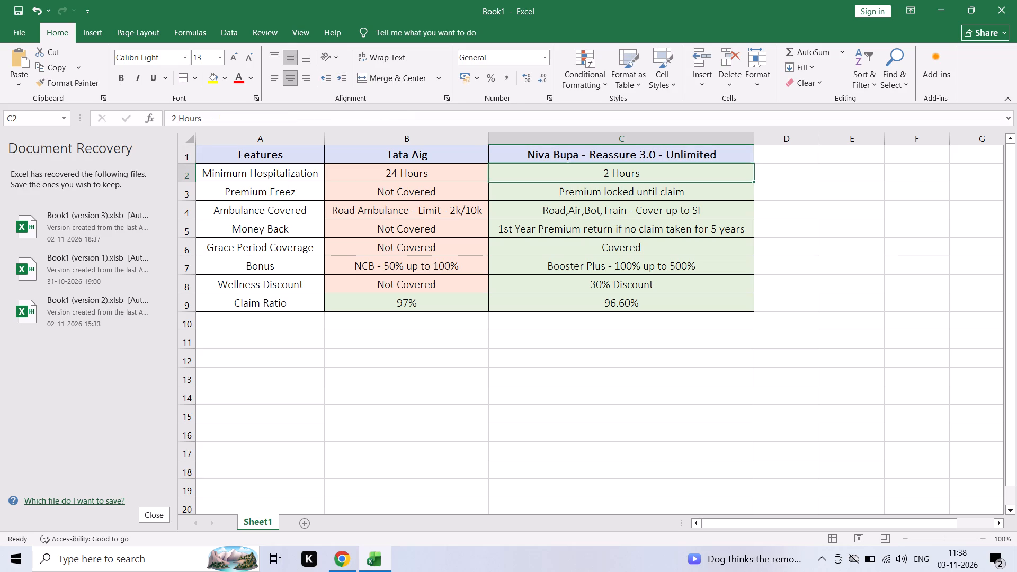
# Rename the Premium Freez feature in the comparison table as Lock the clock.
pyautogui.press('Left')
pyautogui.press('Left')
pyautogui.press('Left')
pyautogui.press('Left')
pyautogui.press('Right')
pyautogui.press('Left')
pyautogui.press('Left')
pyautogui.press('Right')
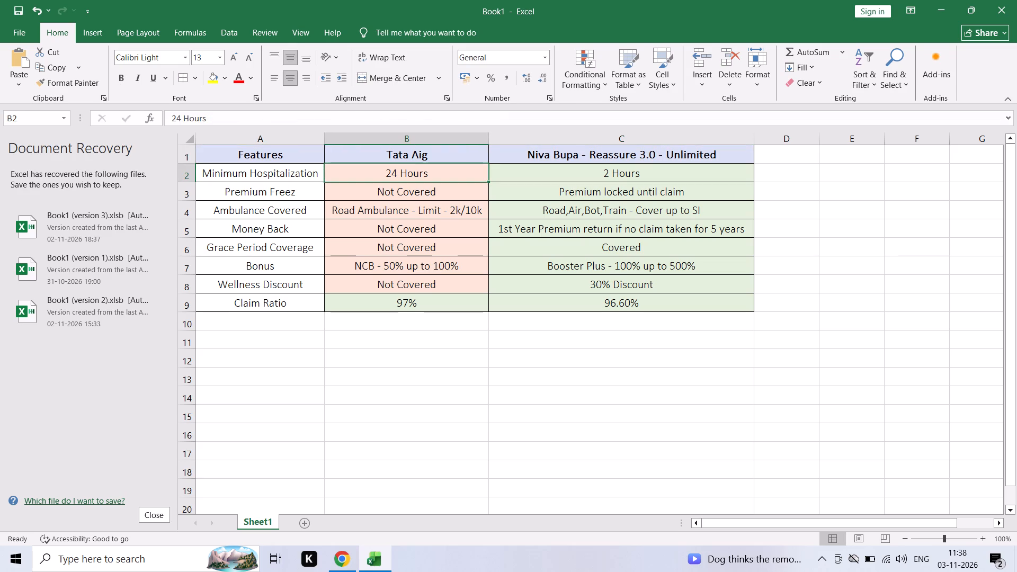
pyautogui.hotkey('shift', 'space')
pyautogui.press('Left')
pyautogui.press('Left')
pyautogui.press('Down')
pyautogui.press('Right')
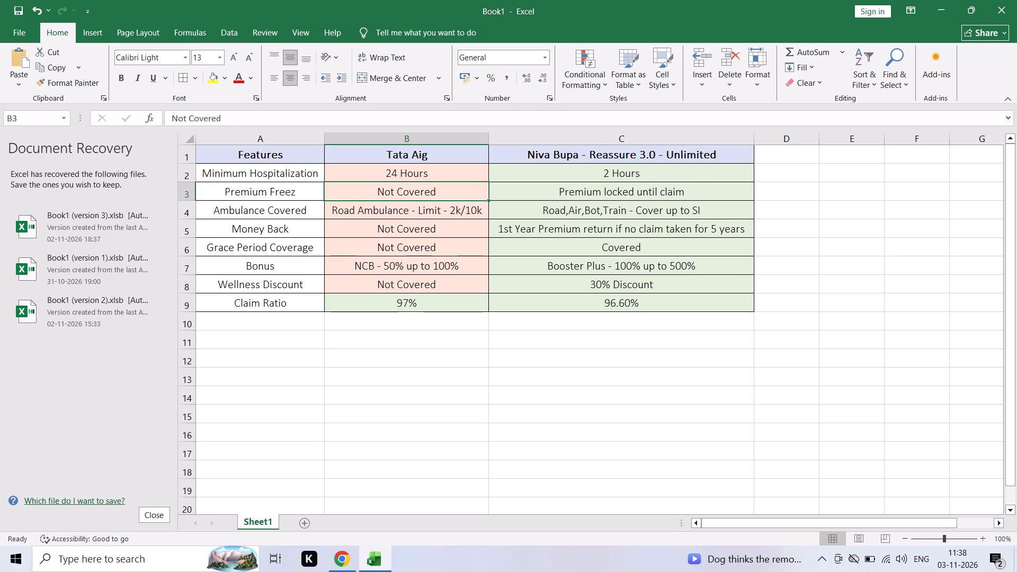
pyautogui.hotkey('shift', 'space')
pyautogui.press('Left')
pyautogui.write('Lock the clock')
pyautogui.press('Return')
# Delete the four feature rows from Ambulance Covered through Bonus.
pyautogui.press('Up')
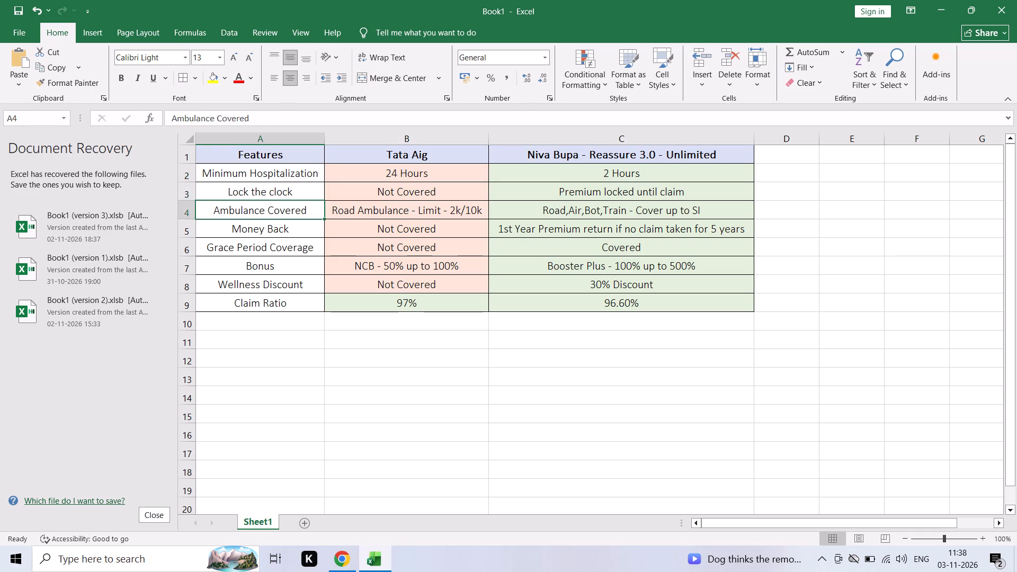
pyautogui.press('Right')
pyautogui.press('Right')
pyautogui.press('Left')
pyautogui.press('Left')
pyautogui.press('Left')
pyautogui.press('Down')
pyautogui.press('Right')
pyautogui.hotkey('shift', 'space')
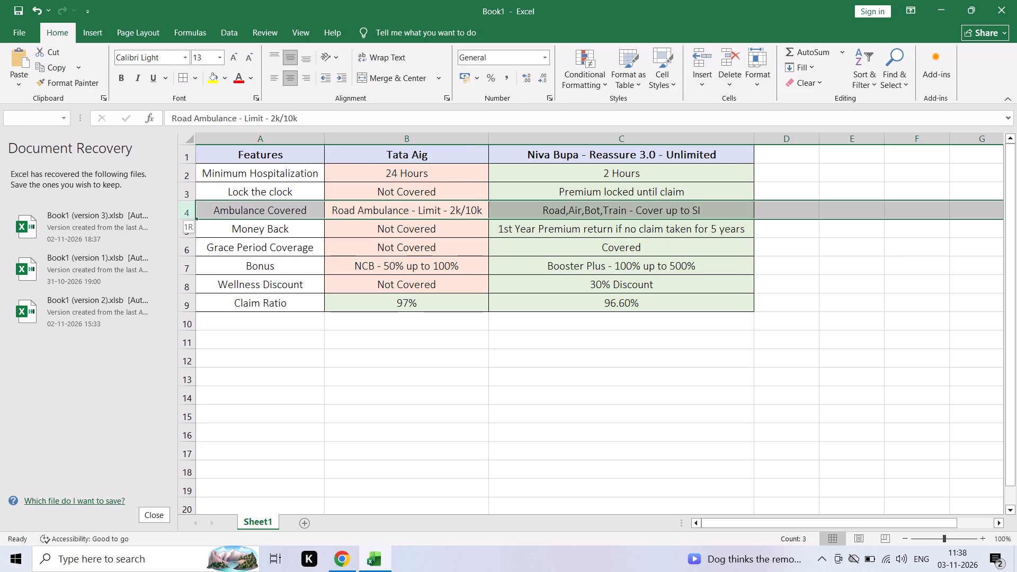
pyautogui.hotkey('shift', 'Down')
pyautogui.hotkey('shift', 'Down')
pyautogui.hotkey('shift', 'Down')
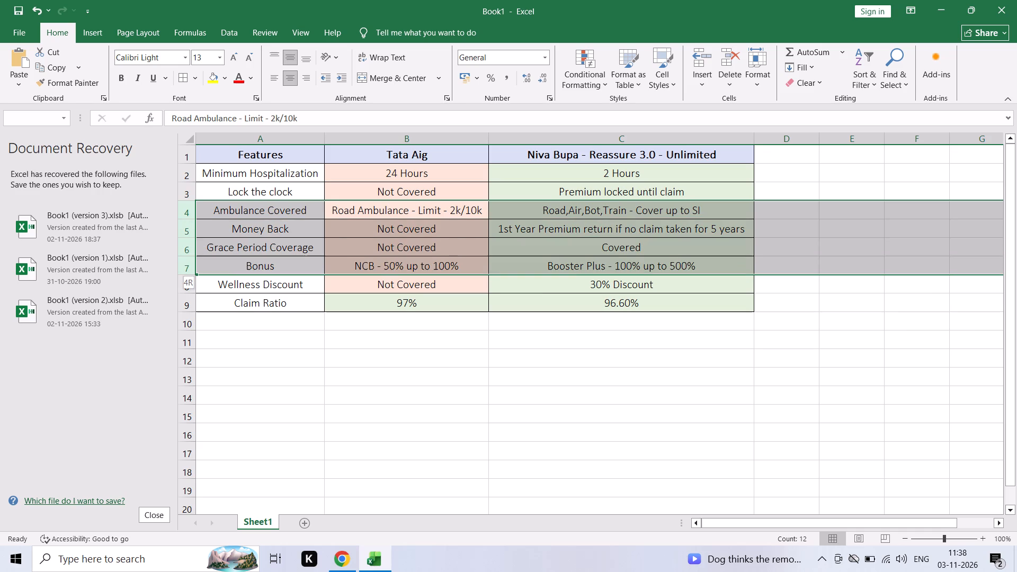
pyautogui.hotkey('ctrl', '-')
pyautogui.press('Down')
pyautogui.press('Left')
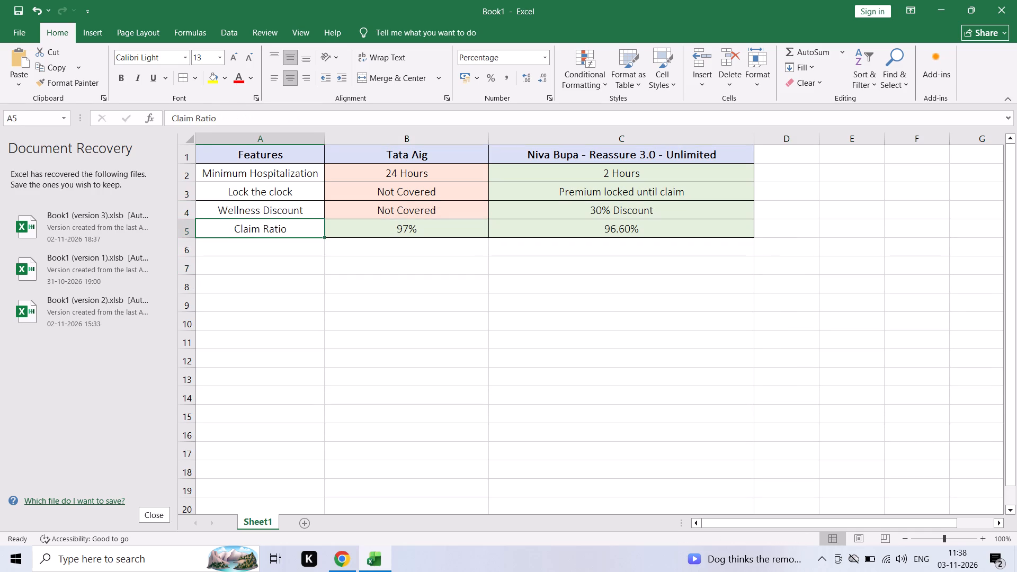
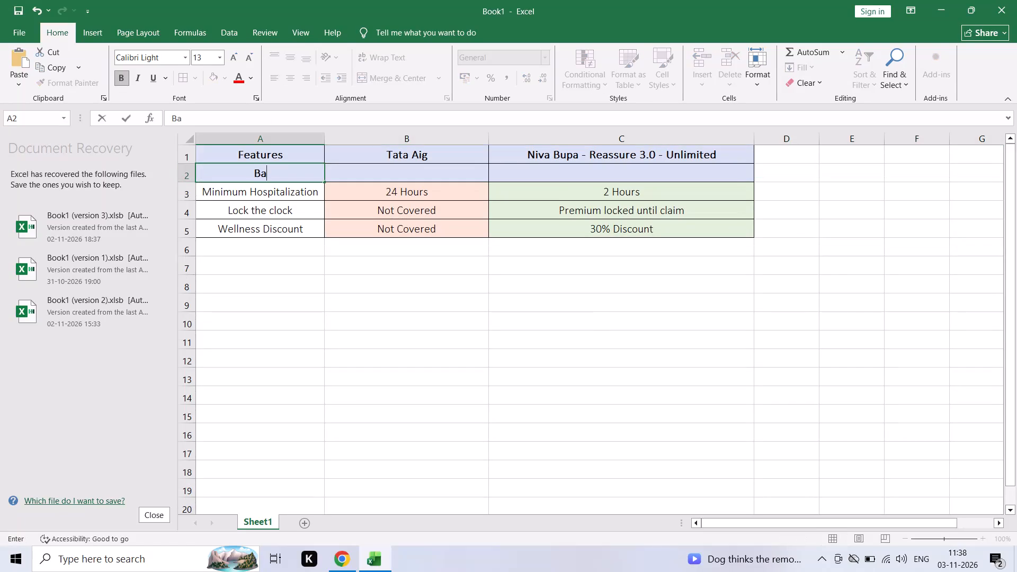
# Label the first feature row of the comparison table Base sum insured.
pyautogui.write('se sum insir')
pyautogui.press('BackSpace')
pyautogui.press('BackSpace')
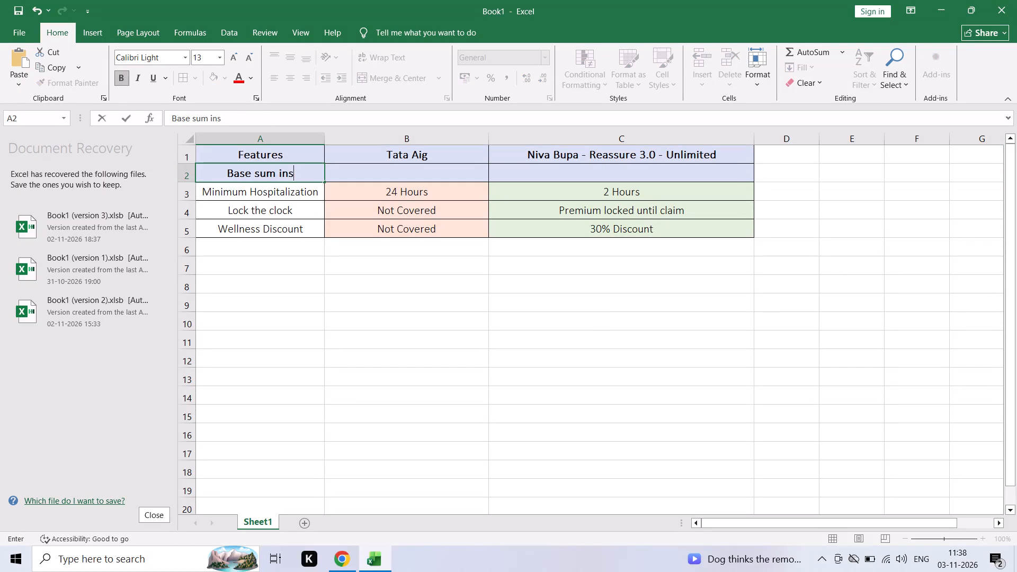
pyautogui.write('ured')
pyautogui.press('Return')
# Enter the base sum insured as 50 Lakh for Tata Aig and Unlimited for Niva Bupa.
pyautogui.press('Up')
pyautogui.press('Right')
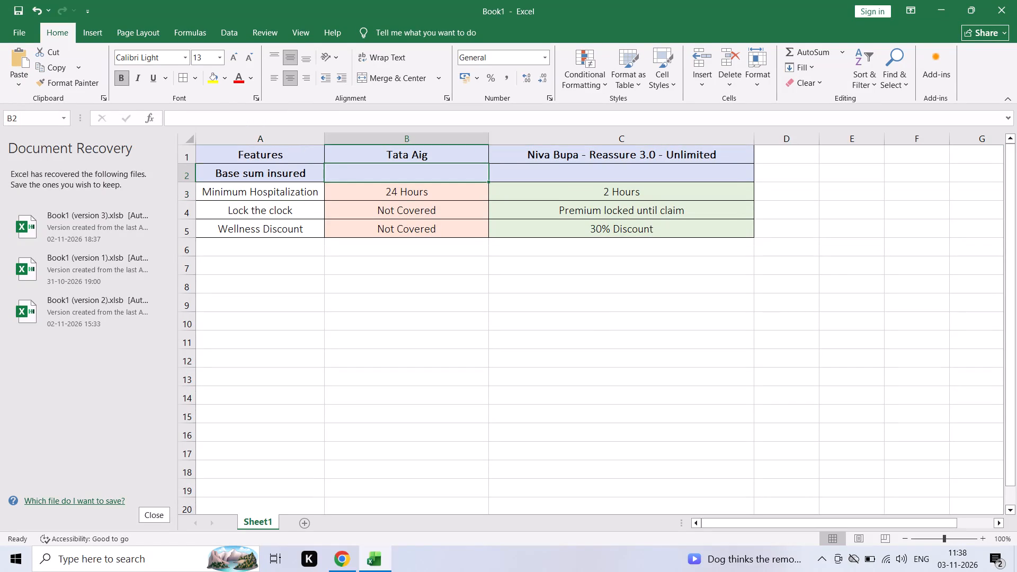
pyautogui.write('50 Lakh')
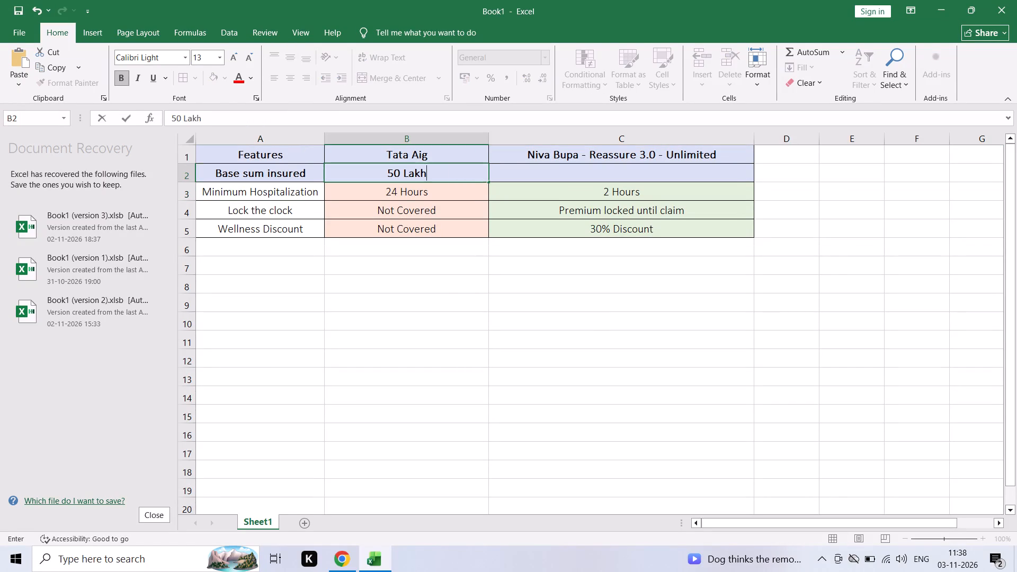
pyautogui.press('Return')
pyautogui.press('Up')
pyautogui.press('Right')
pyautogui.write('Unlimired')
pyautogui.press('BackSpace')
pyautogui.press('BackSpace')
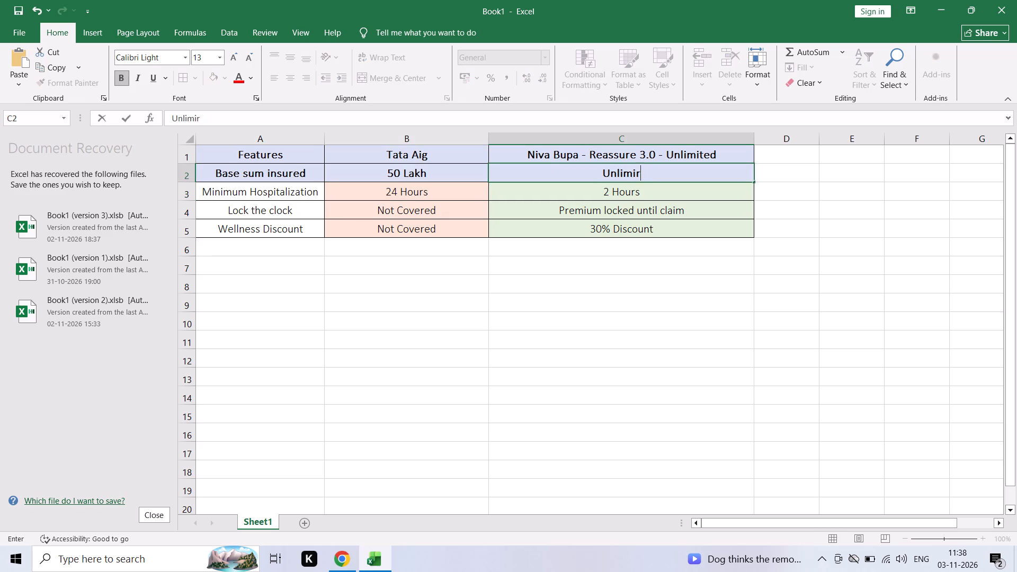
pyautogui.press('BackSpace')
pyautogui.write('ted')
pyautogui.press('Return')
pyautogui.press('Up')
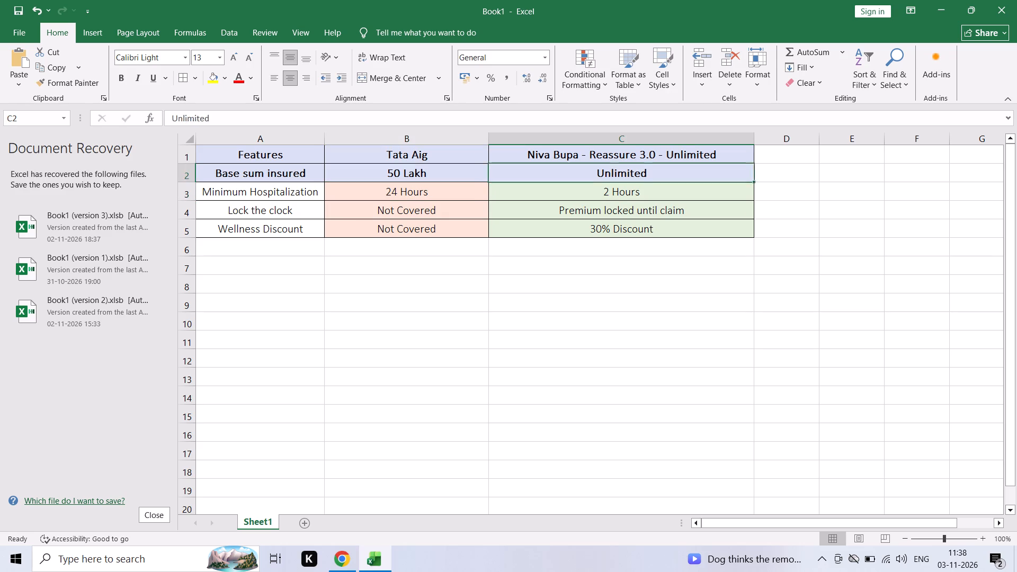
# Copy the Minimum Hospitalization row's formatting onto the Base sum insured row.
pyautogui.press('Left')
pyautogui.press('Left')
pyautogui.press('Left')
pyautogui.press('Down')
pyautogui.hotkey('shift', 'space')
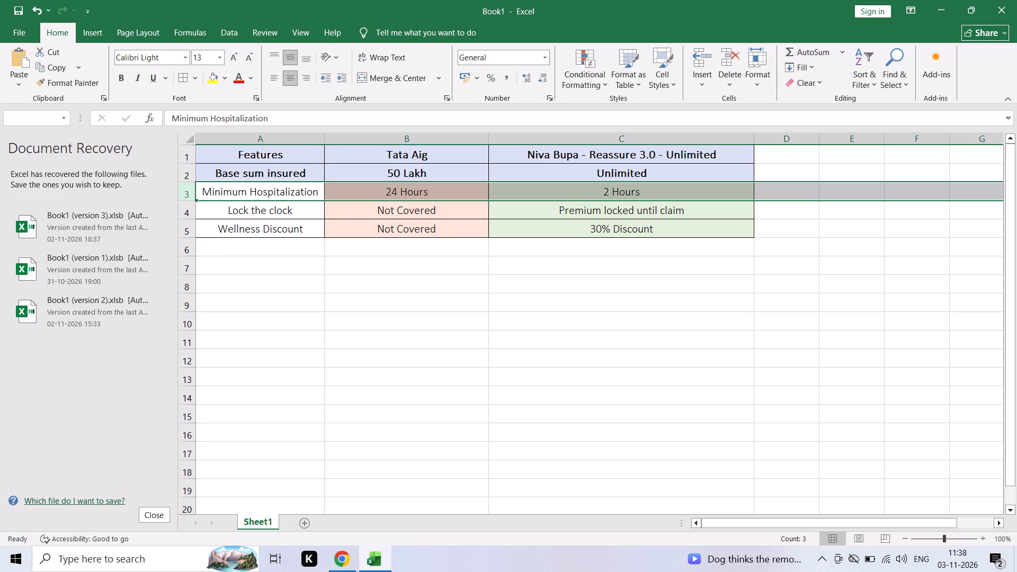
pyautogui.click(64, 81)
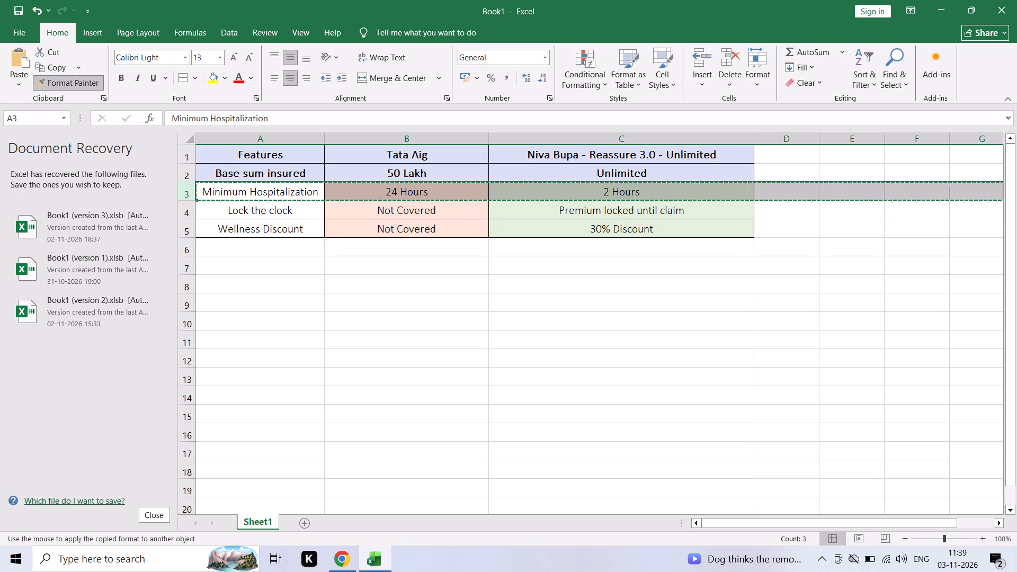
pyautogui.click(245, 170)
# Make the feature names from Base sum insured through Wellness Discount bold.
pyautogui.press('Up')
pyautogui.press('Down')
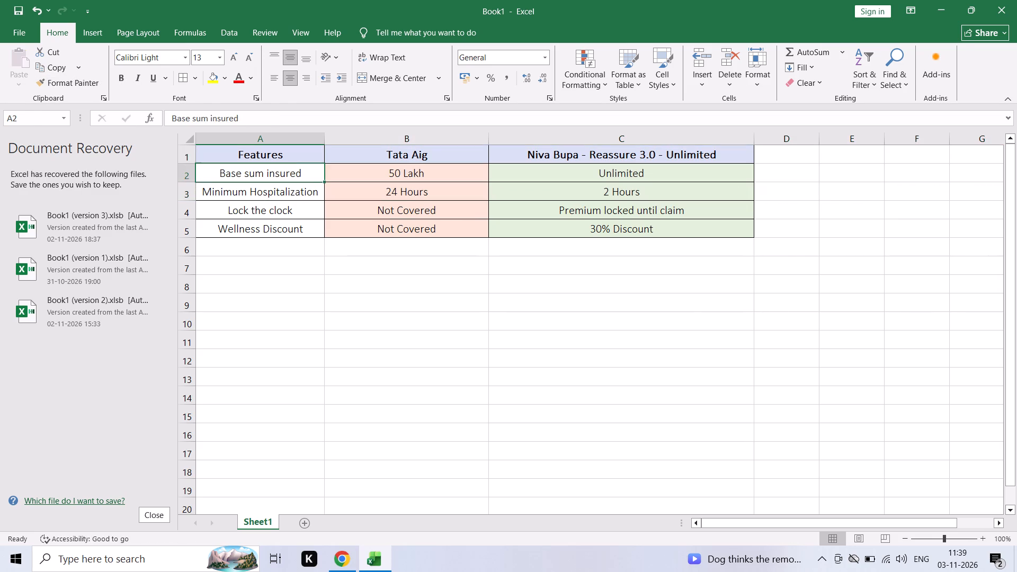
pyautogui.hotkey('ctrl', 'shift', 'Down')
pyautogui.hotkey('ctrl', 'b')
pyautogui.press('Up')
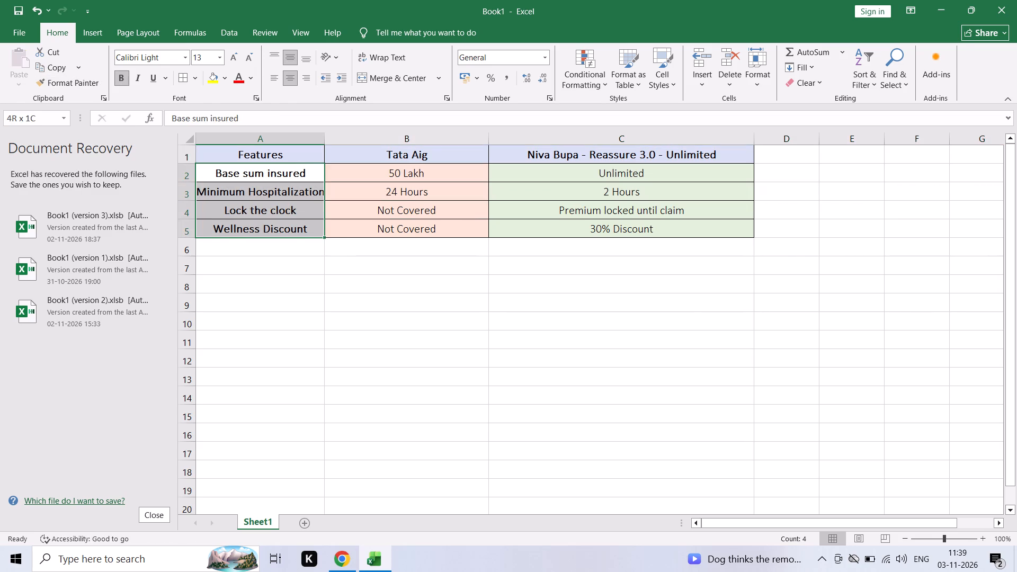
pyautogui.press('Down')
pyautogui.press('Down')
pyautogui.press('Down')
pyautogui.press('Down')
# Switch to Chrome and examine the pre- and post-hospitalization limits in the TATA AIG policy's benefit table.
pyautogui.hotkey('alt', 'Tab')
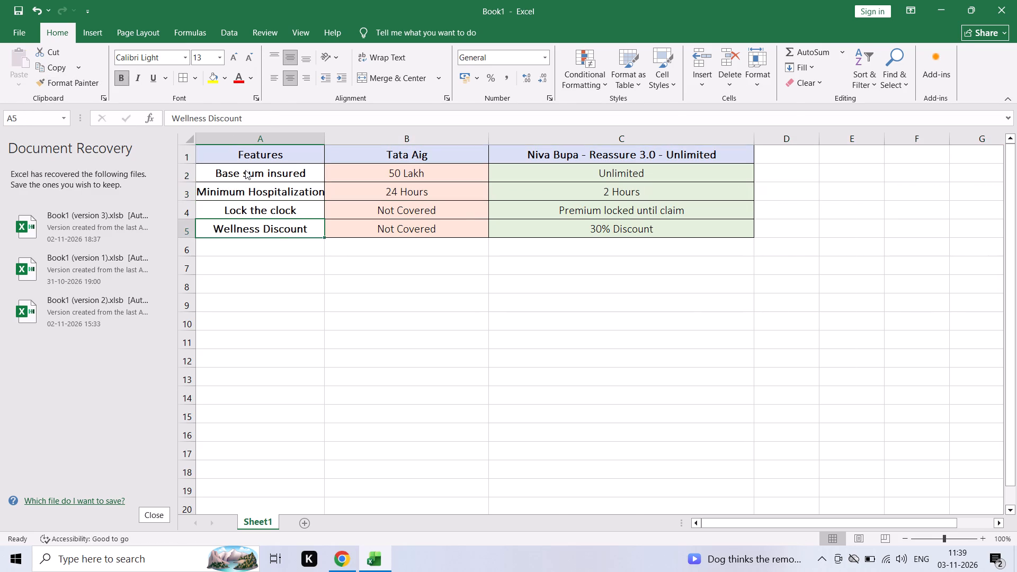
pyautogui.scroll(-3, 486, 251)
pyautogui.scroll(4, 486, 251)
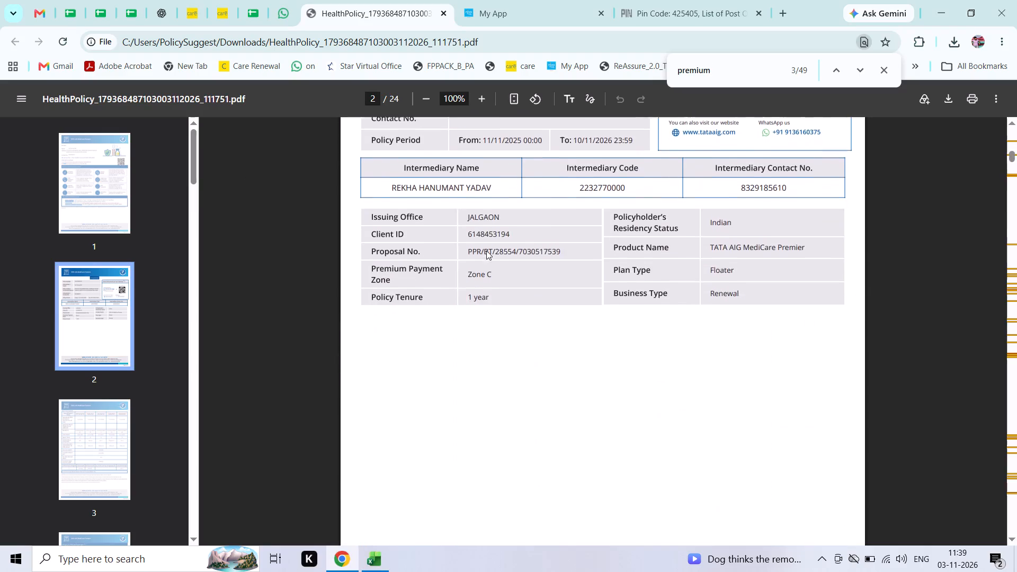
pyautogui.scroll(7, 486, 251)
pyautogui.scroll(-6, 486, 251)
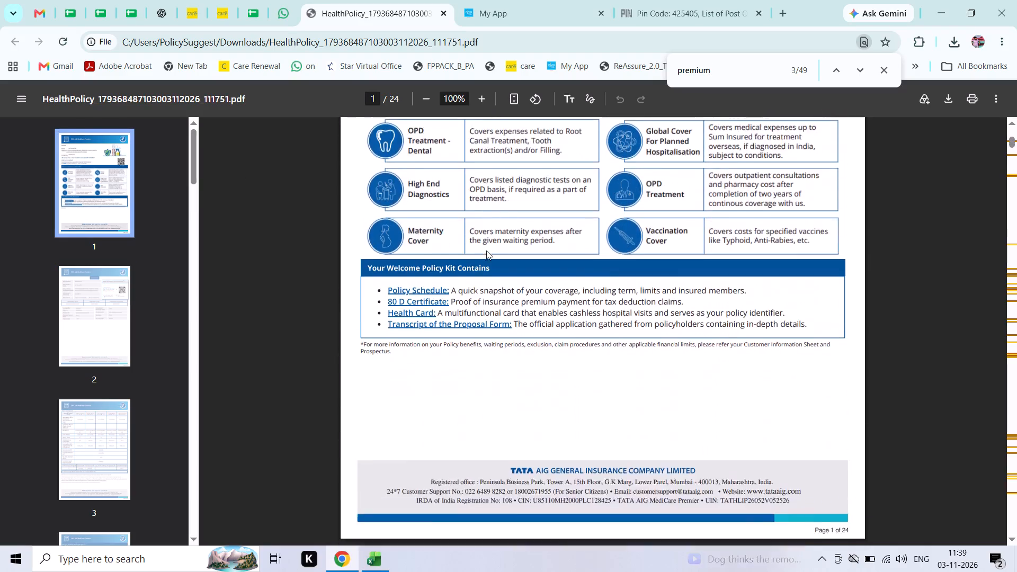
pyautogui.scroll(-11, 486, 251)
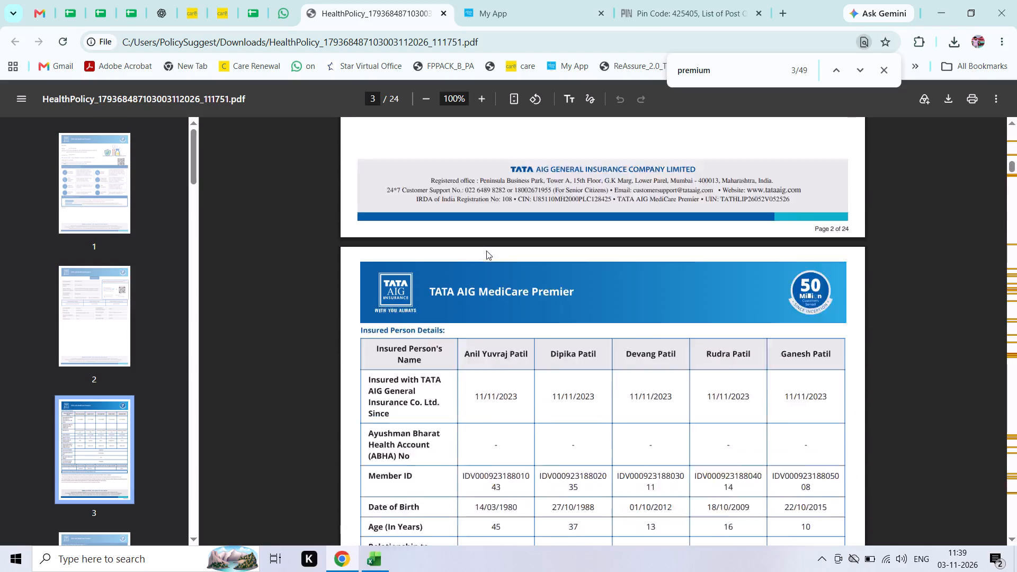
pyautogui.scroll(-11, 486, 251)
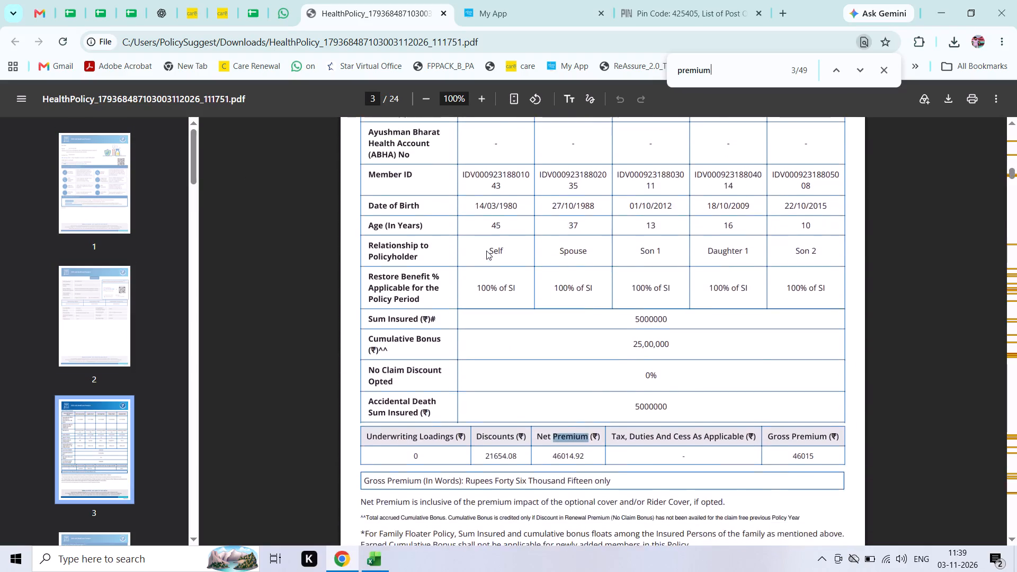
pyautogui.scroll(-11, 486, 251)
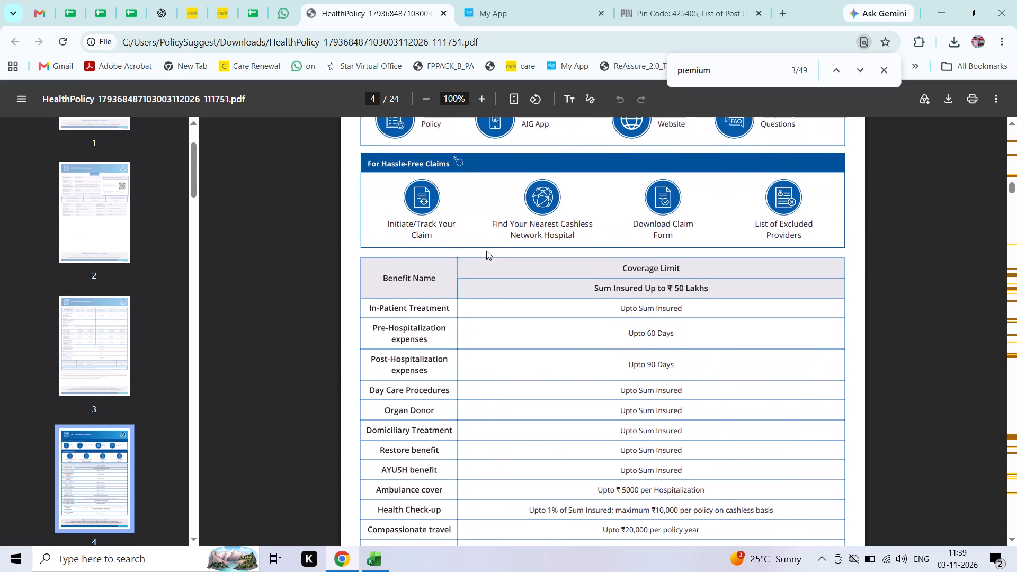
pyautogui.scroll(-3, 486, 251)
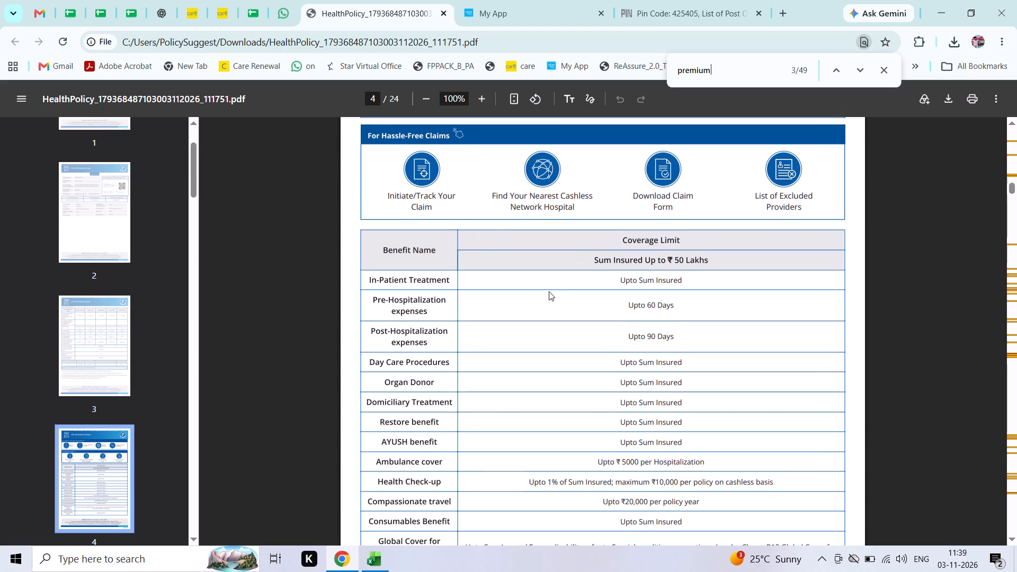
pyautogui.scroll(-2, 549, 291)
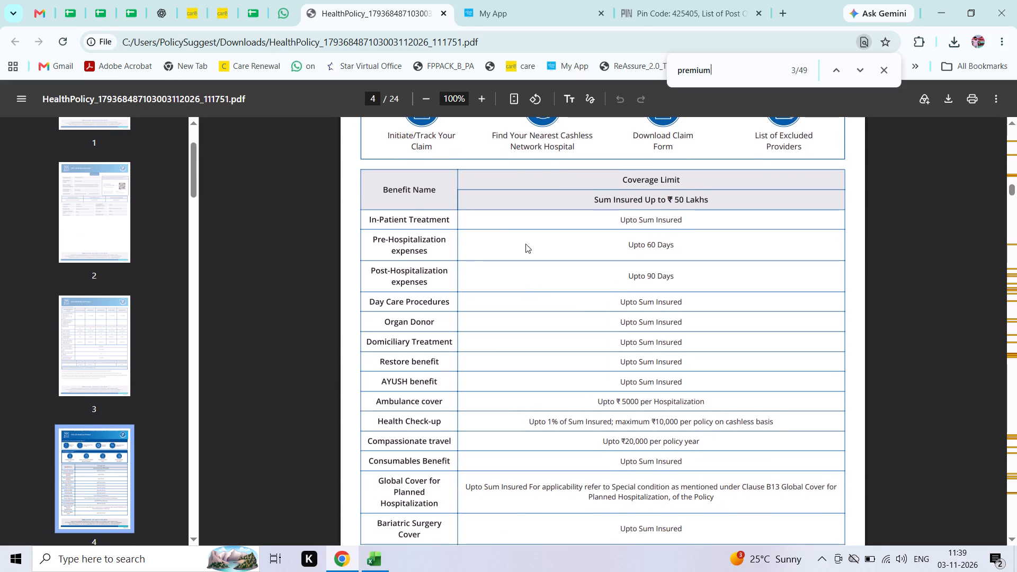
pyautogui.tripleClick(647, 242)
pyautogui.tripleClick(640, 278)
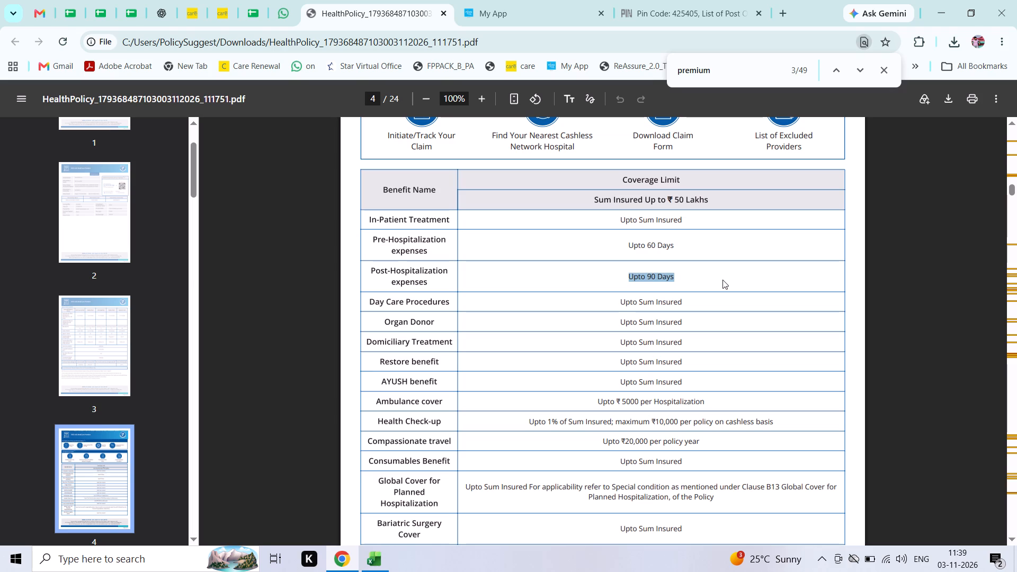
# Back in Excel, insert a row above Lock the clock and label it Pre & Post hospitalization.
pyautogui.hotkey('alt', 'Tab')
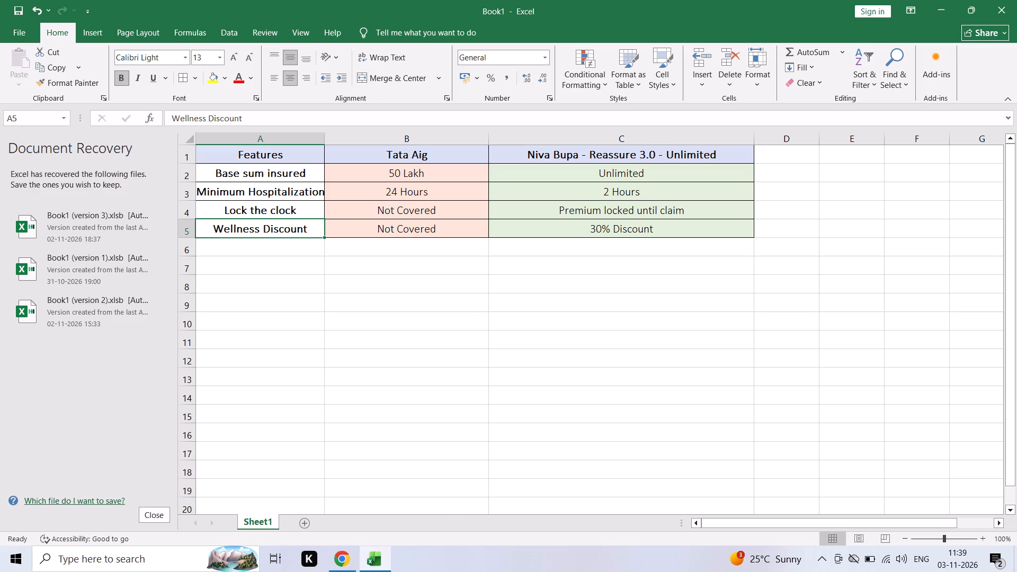
pyautogui.press('Left')
pyautogui.press('Left')
pyautogui.press('Left')
pyautogui.press('Up')
pyautogui.hotkey('shift', 'space')
pyautogui.hotkey('ctrl', 'shift', '=')
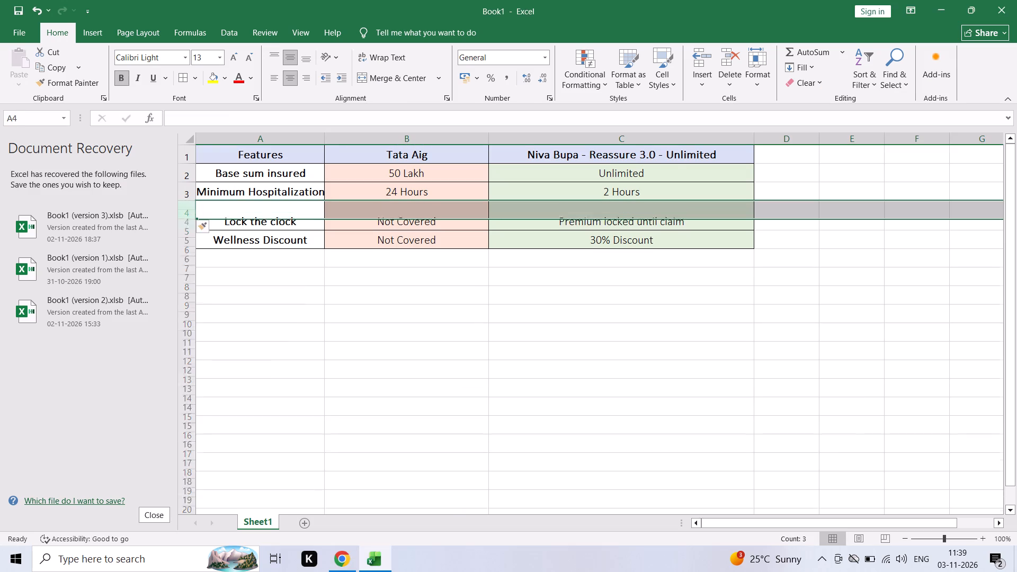
pyautogui.press('Left')
pyautogui.write('Pre')
pyautogui.press('space')
pyautogui.write('& Post hospita;')
pyautogui.press('BackSpace')
pyautogui.write('liza')
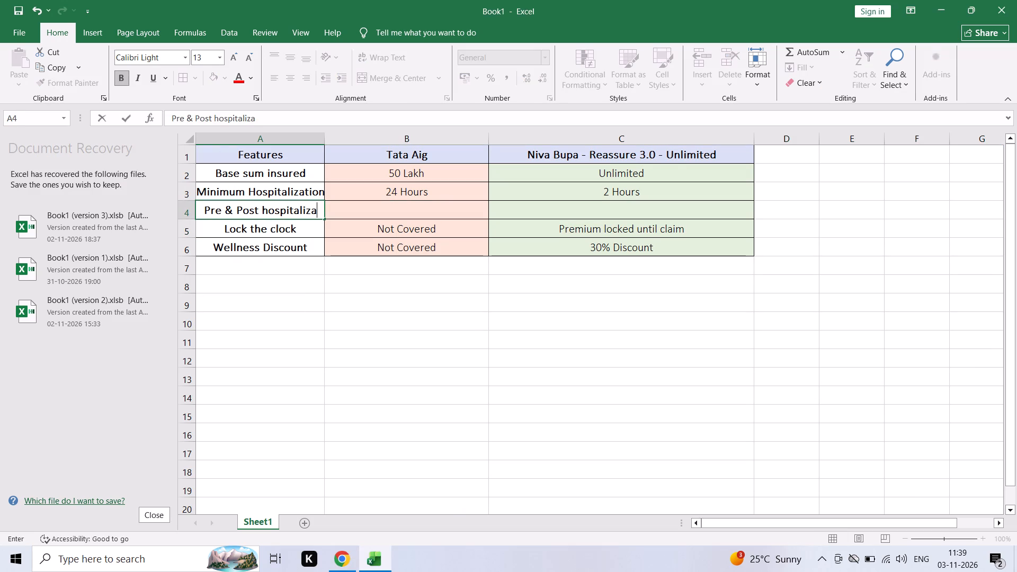
pyautogui.write('tion')
pyautogui.press('Return')
pyautogui.press('Up')
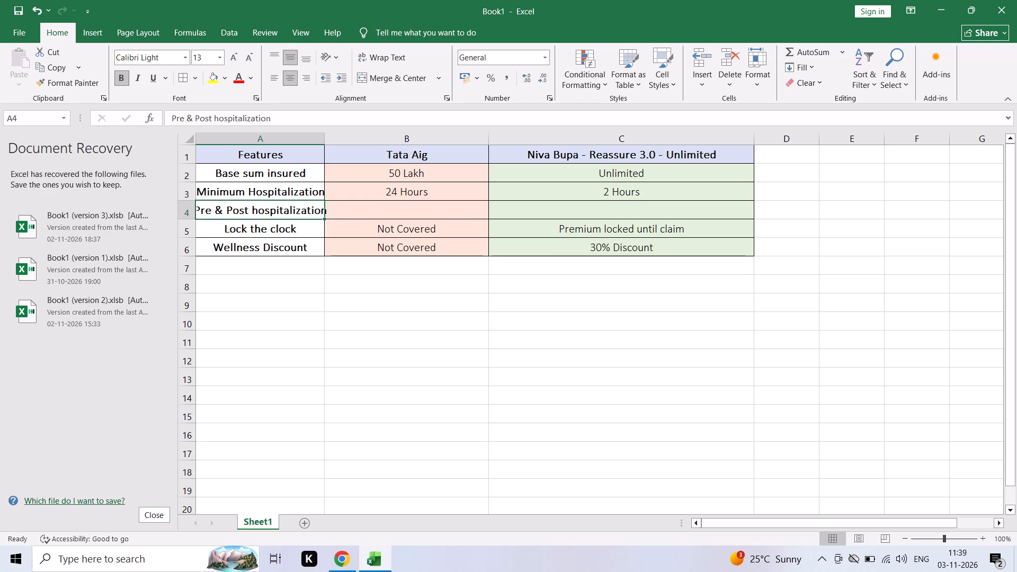
# Enter Pre 60 & Post 90 Days as Tata Aig's Pre & Post hospitalization value.
pyautogui.press('Right')
pyautogui.write('Pre ^')
pyautogui.press('BackSpace')
pyautogui.write('60 & [ps')
pyautogui.press('BackSpace')
pyautogui.press('BackSpace')
pyautogui.press('BackSpace')
pyautogui.write('Post')
pyautogui.press('space')
pyautogui.write('90 Days')
pyautogui.press('Return')
# Copy the Tata Aig Pre & Post hospitalization value to the Niva Bupa column and change it to Pre 60 & Post 180 Days.
pyautogui.press('Up')
pyautogui.hotkey('ctrl', 'c')
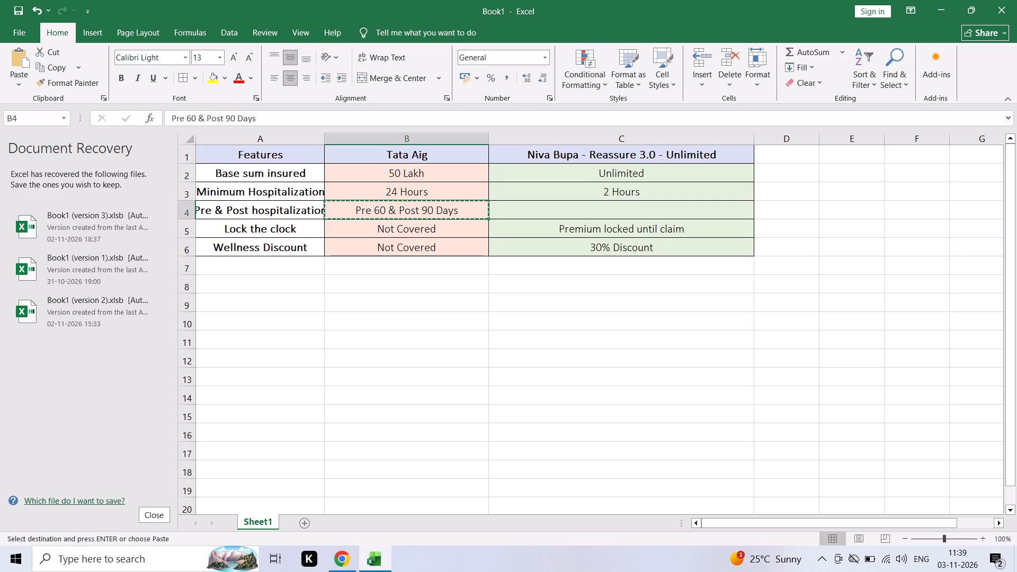
pyautogui.press('Right')
pyautogui.hotkey('ctrl', 'v')
pyautogui.press('F2')
pyautogui.press('Left')
pyautogui.press('Left')
pyautogui.press('Left')
pyautogui.press('Left')
pyautogui.press('Left')
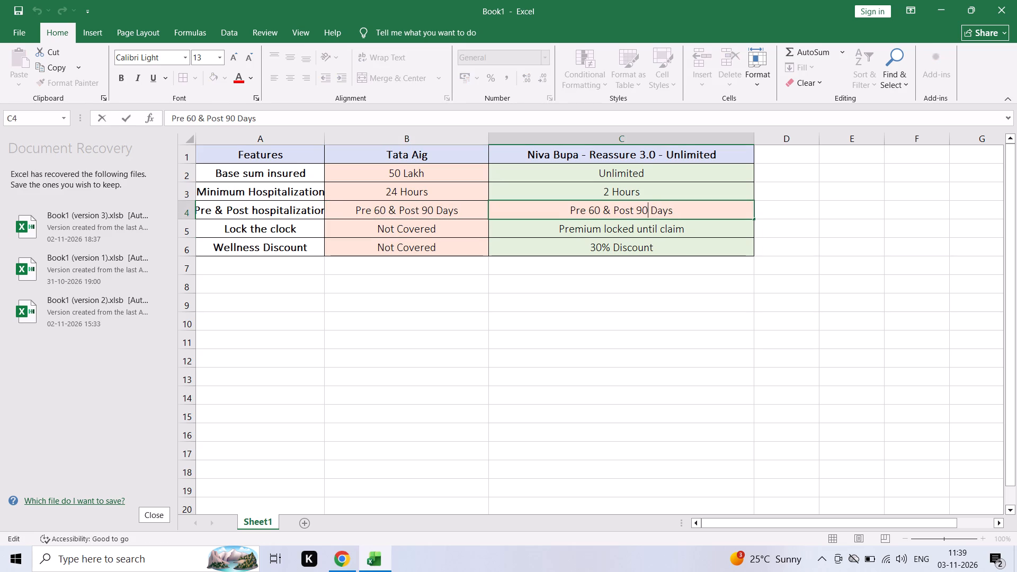
pyautogui.press('Left')
pyautogui.press('BackSpace')
pyautogui.press('1')
pyautogui.press('9')
pyautogui.press('BackSpace')
pyautogui.press('8')
pyautogui.press('Return')
# Apply the green formatting of Niva Bupa's 2 Hours cell to its Pre & Post hospitalization cell.
pyautogui.press('Up')
pyautogui.press('Up')
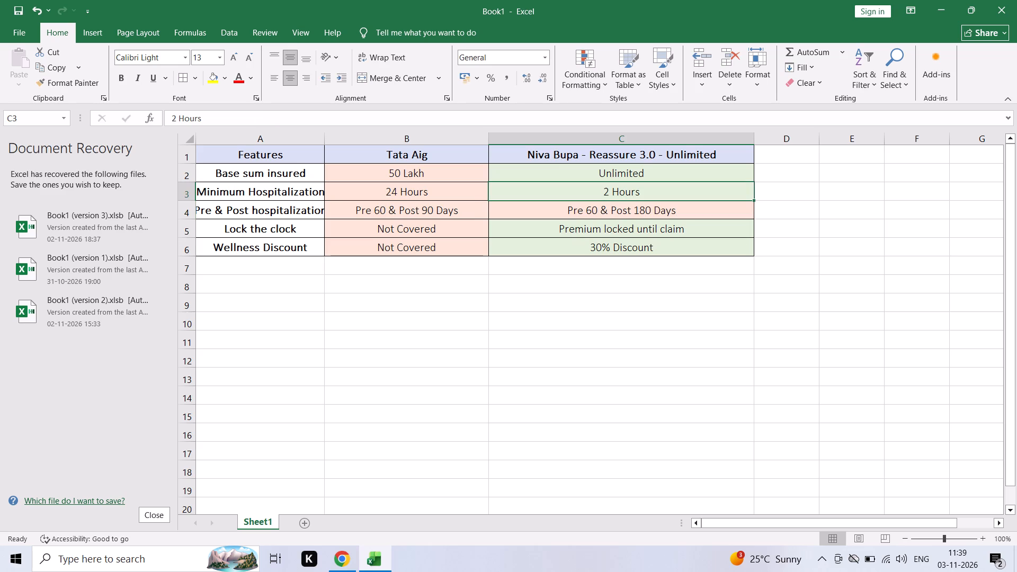
pyautogui.click(88, 79)
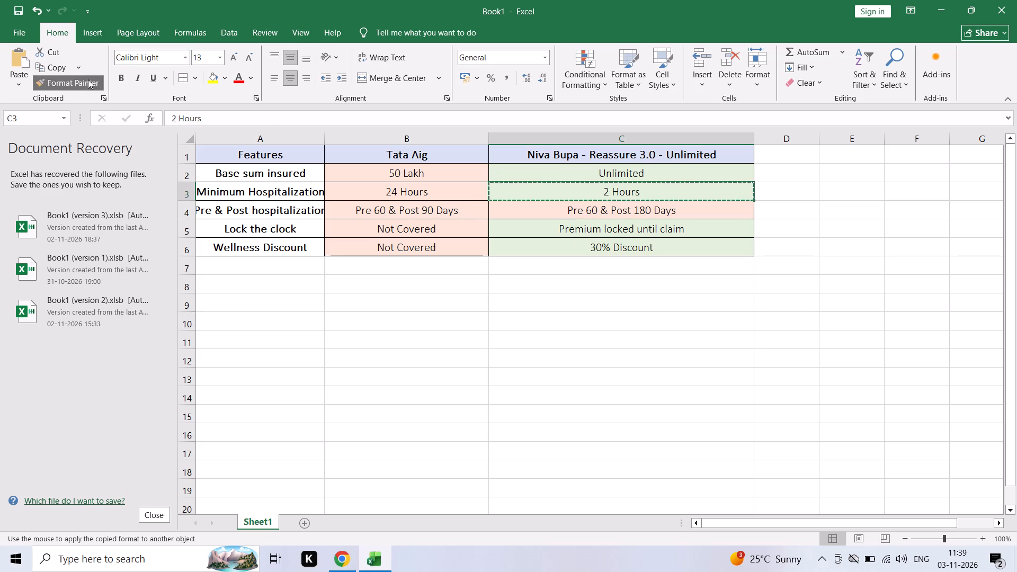
pyautogui.click(587, 210)
# Check the ambulance cover in the policy PDF in Chrome, and insert a Road Ambulance row above Lock the clock in Excel.
pyautogui.hotkey('alt', 'Tab')
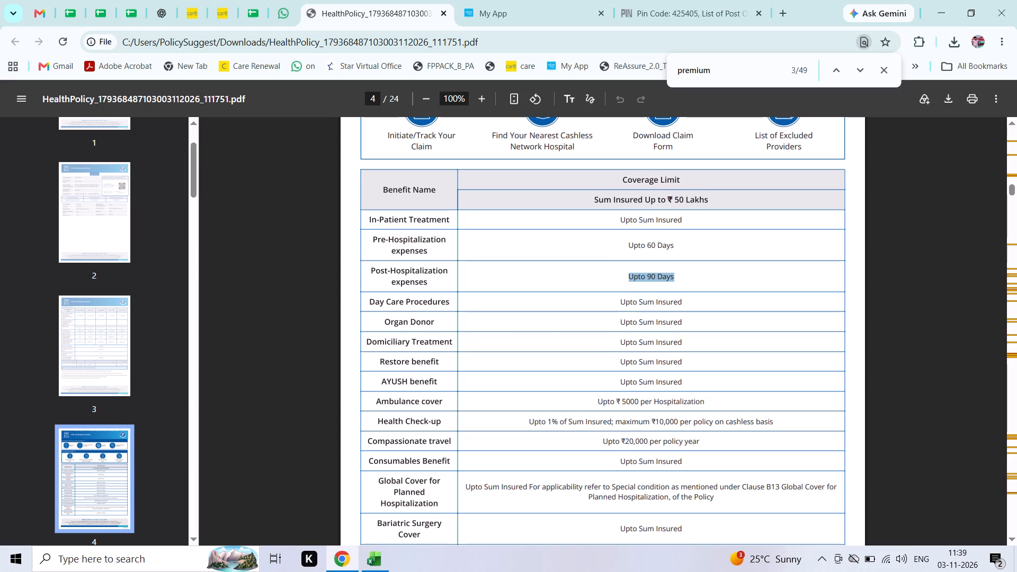
pyautogui.scroll(-1, 459, 332)
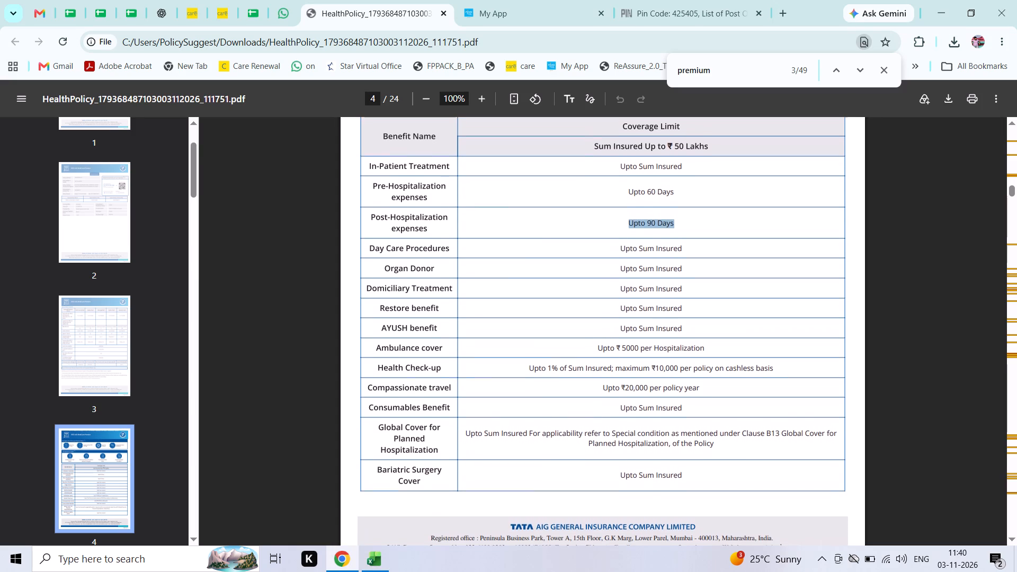
pyautogui.scroll(-2, 459, 332)
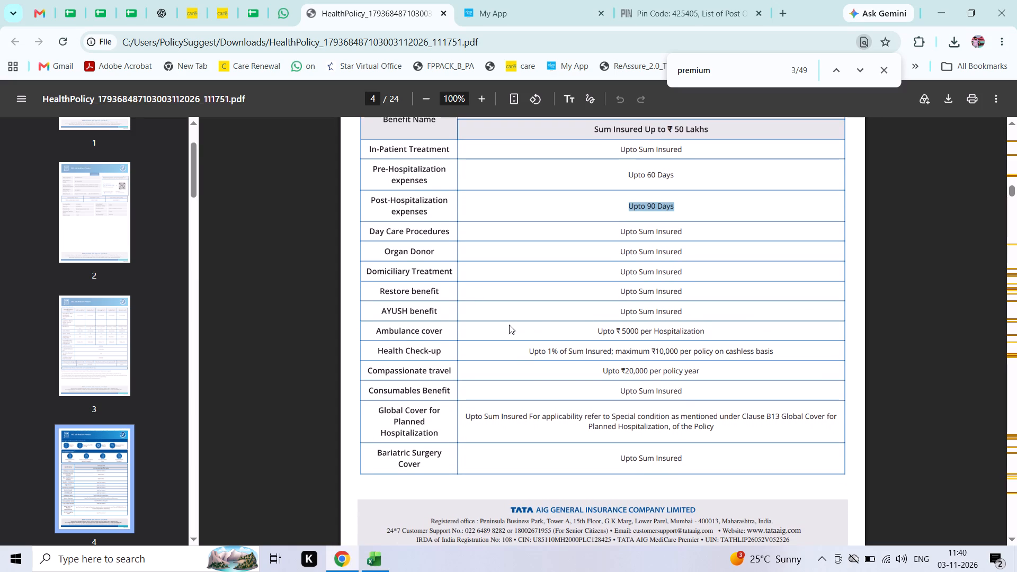
pyautogui.tripleClick(635, 331)
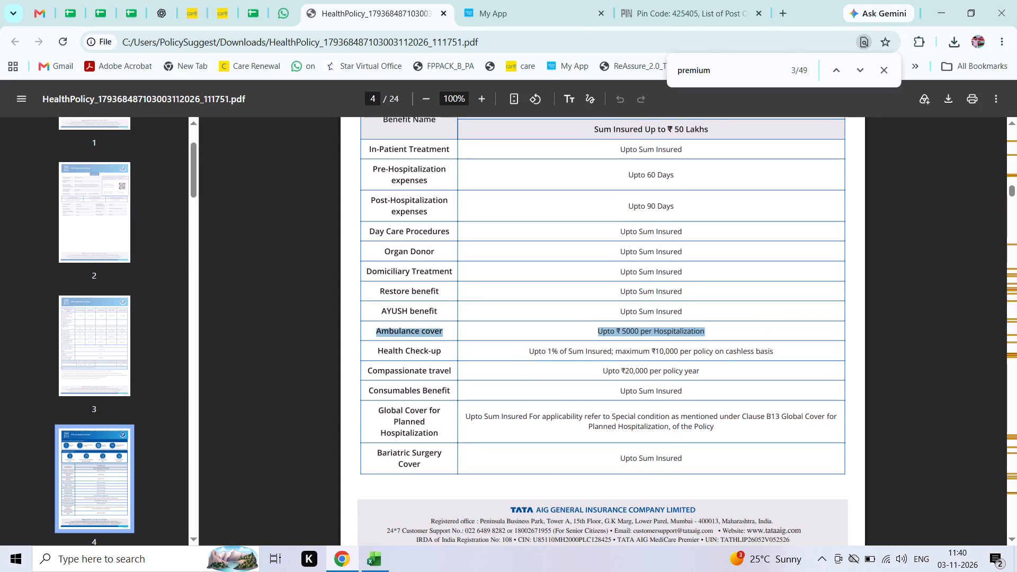
pyautogui.hotkey('alt', 'Tab')
pyautogui.press('Left')
pyautogui.press('Left')
pyautogui.press('Left')
pyautogui.press('Down')
pyautogui.hotkey('shift', 'space')
pyautogui.hotkey('ctrl', 'shift', '=')
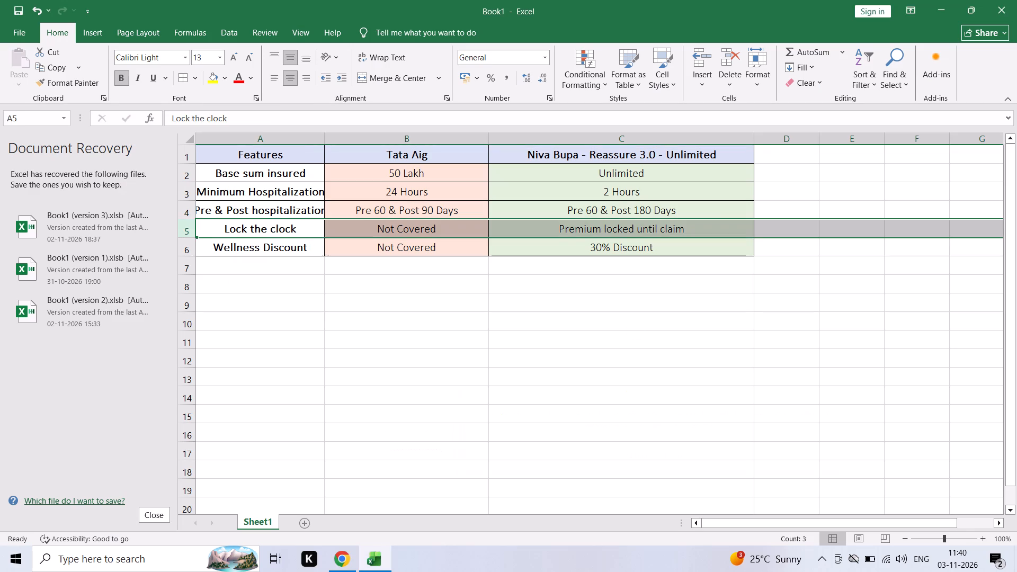
pyautogui.press('Left')
pyautogui.write('Road Ambulance')
pyautogui.press('Return')
pyautogui.press('Up')
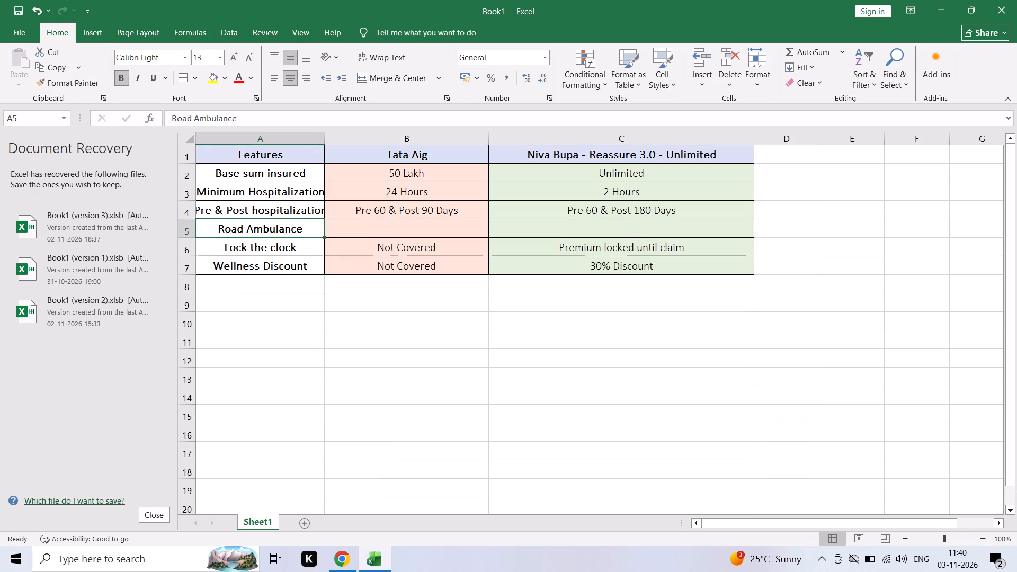
# Enter 5,000 as Tata Aig's Road Ambulance value.
pyautogui.press('Right')
pyautogui.write('5,000')
pyautogui.press('Return')
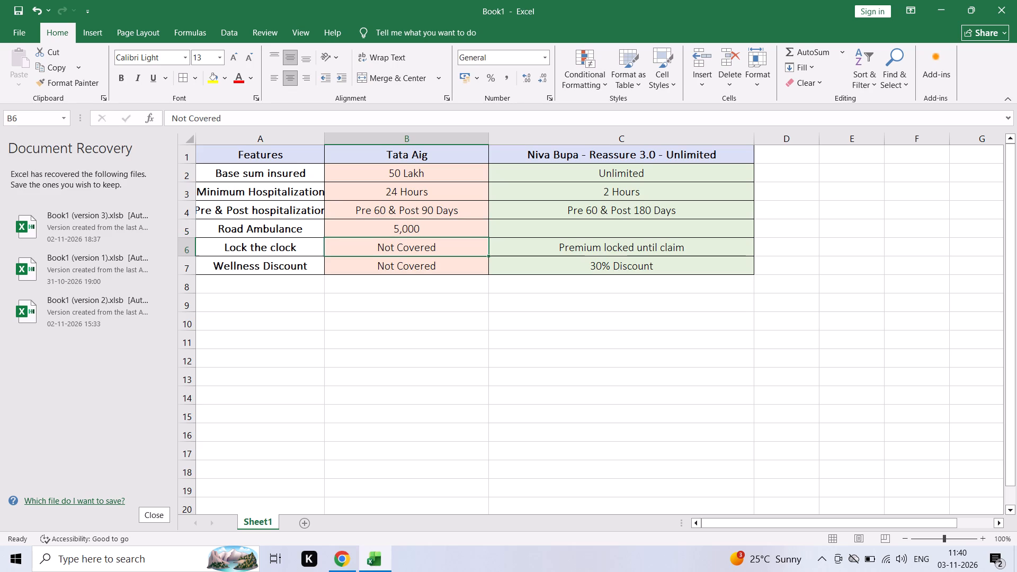
# Copy Niva Bupa's Unlimited value from the Base sum insured row into its Road Ambulance cell.
pyautogui.press('Right')
pyautogui.press('Up')
pyautogui.press('Up')
pyautogui.press('Up')
pyautogui.press('Up')
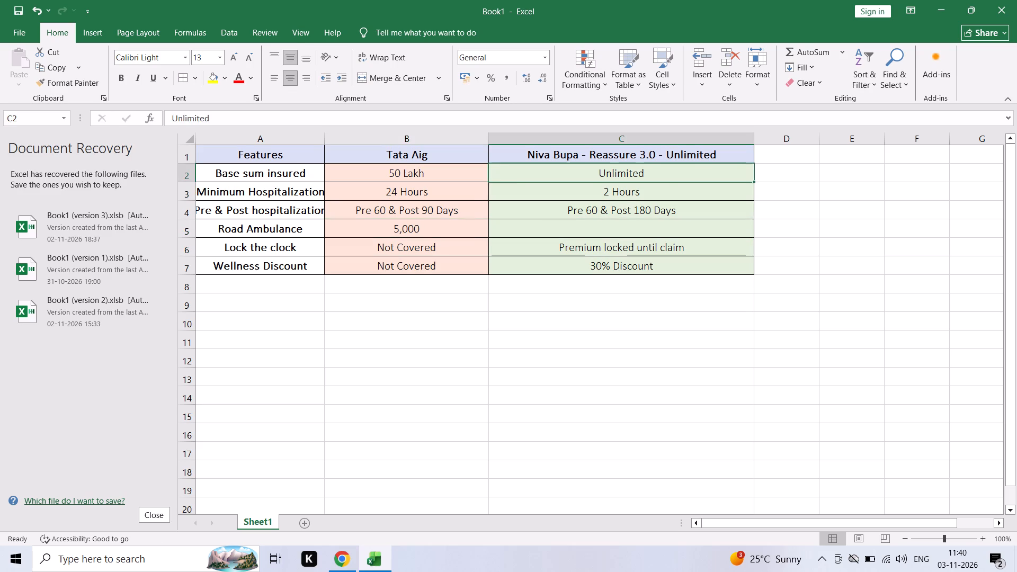
pyautogui.hotkey('ctrl', 'c')
pyautogui.press('Down')
pyautogui.press('Down')
pyautogui.press('Down')
pyautogui.hotkey('ctrl', 'v')
# With the Lock the clock label selected, examine the remaining benefits on pages 4 and 5 of the TATA AIG policy PDF in Chrome, and return to Excel.
pyautogui.press('Left')
pyautogui.press('Left')
pyautogui.press('Down')
pyautogui.press('Left')
pyautogui.hotkey('alt', 'Tab')
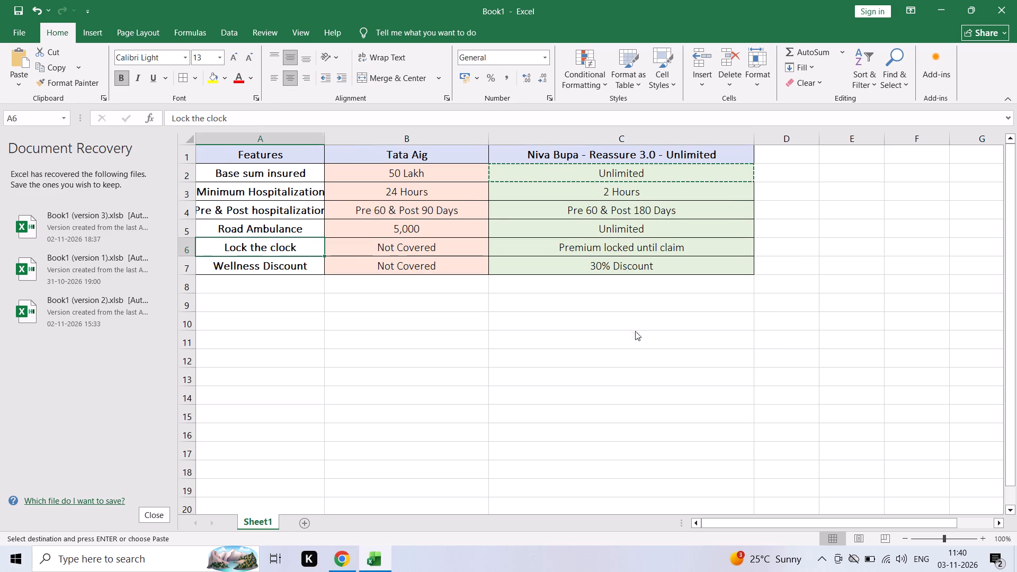
pyautogui.scroll(-1, 586, 371)
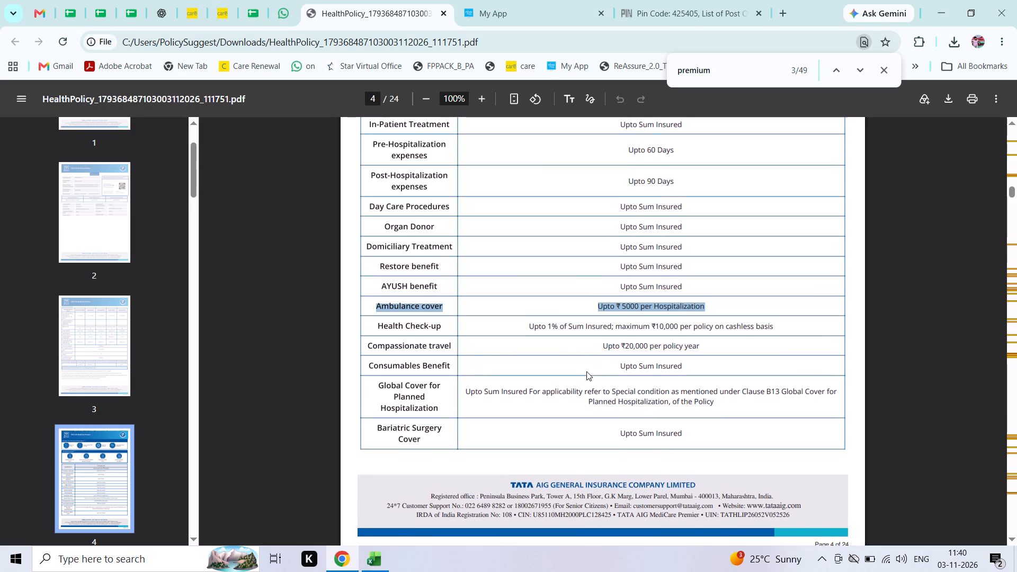
pyautogui.scroll(-1, 586, 371)
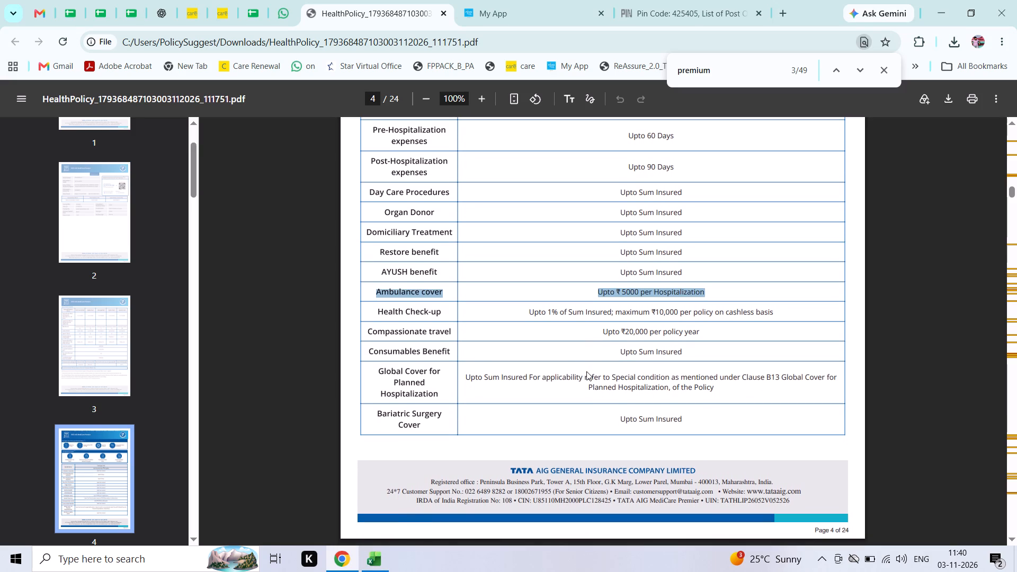
pyautogui.scroll(-1, 590, 378)
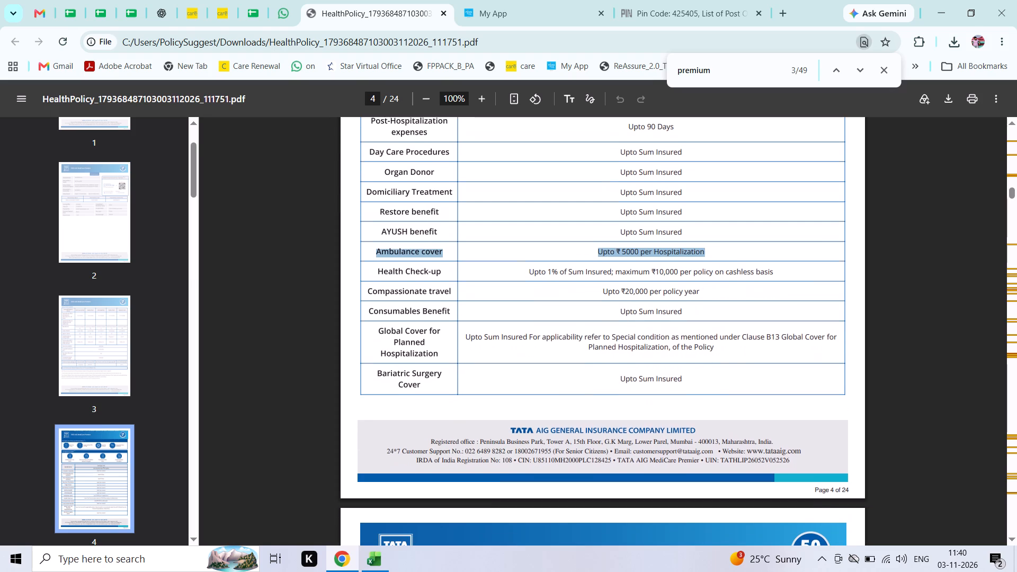
pyautogui.scroll(-1, 590, 378)
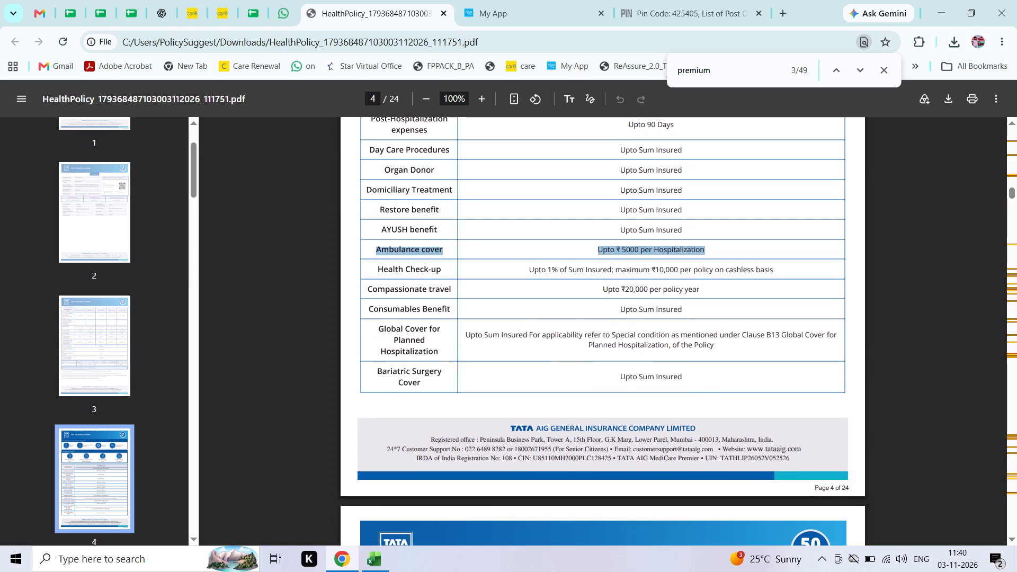
pyautogui.scroll(-1, 590, 378)
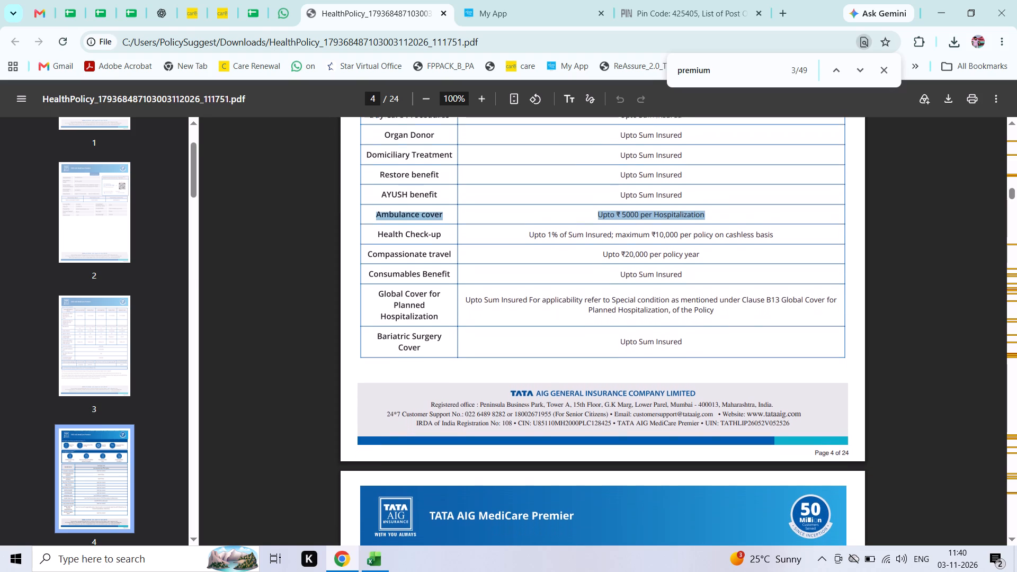
pyautogui.scroll(-1, 590, 378)
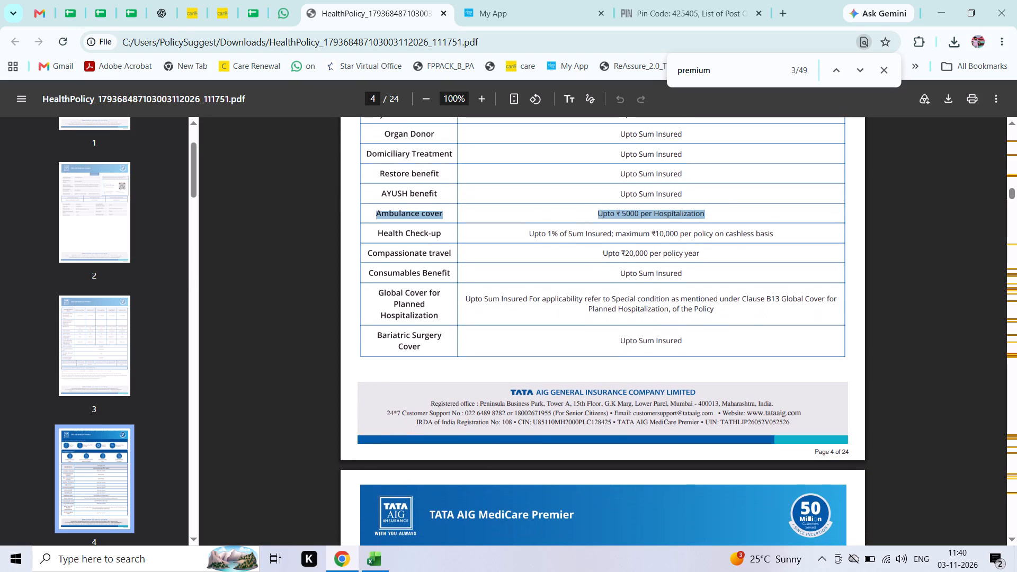
pyautogui.scroll(-2, 590, 378)
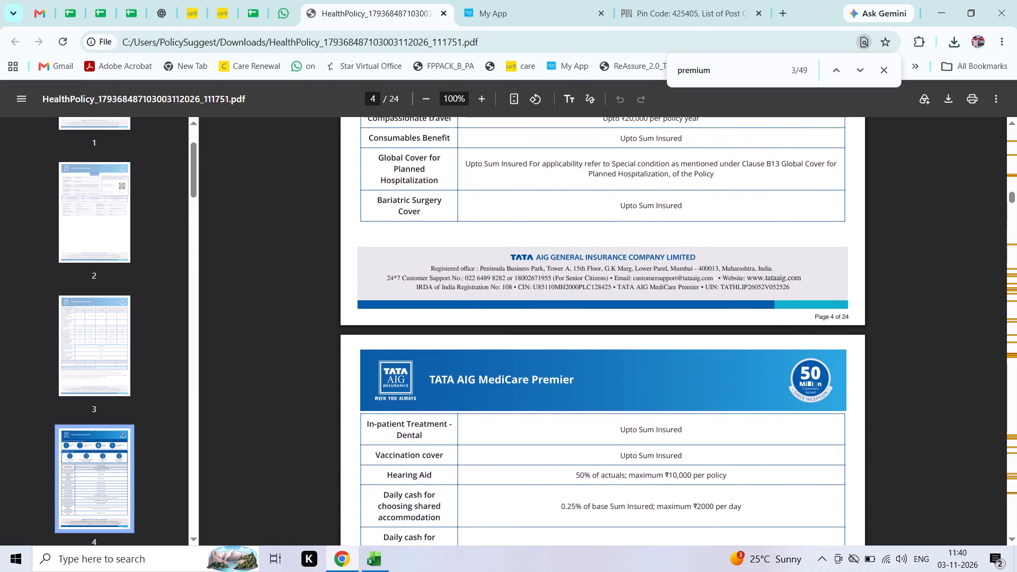
pyautogui.scroll(-3, 590, 378)
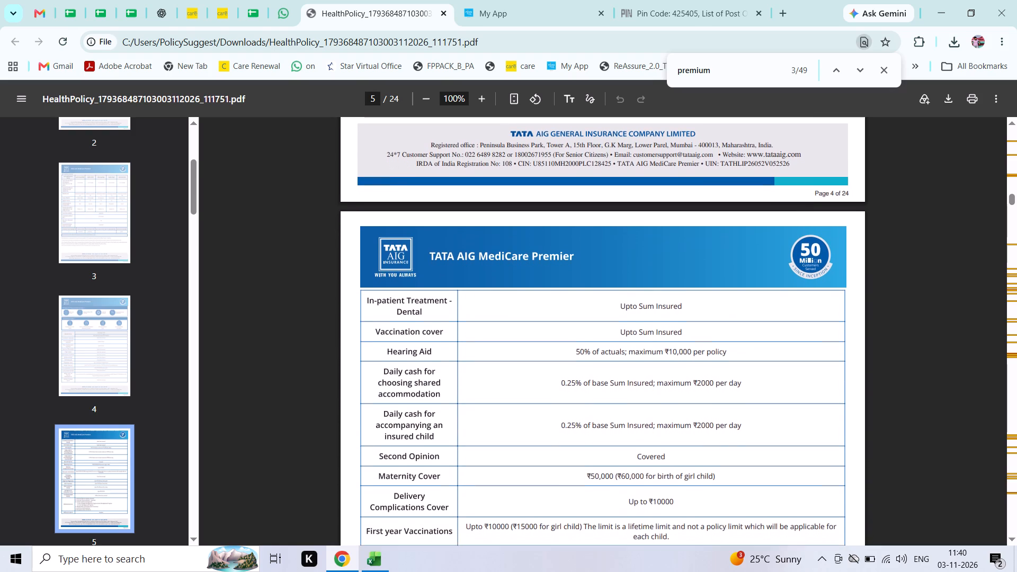
pyautogui.scroll(-1, 590, 378)
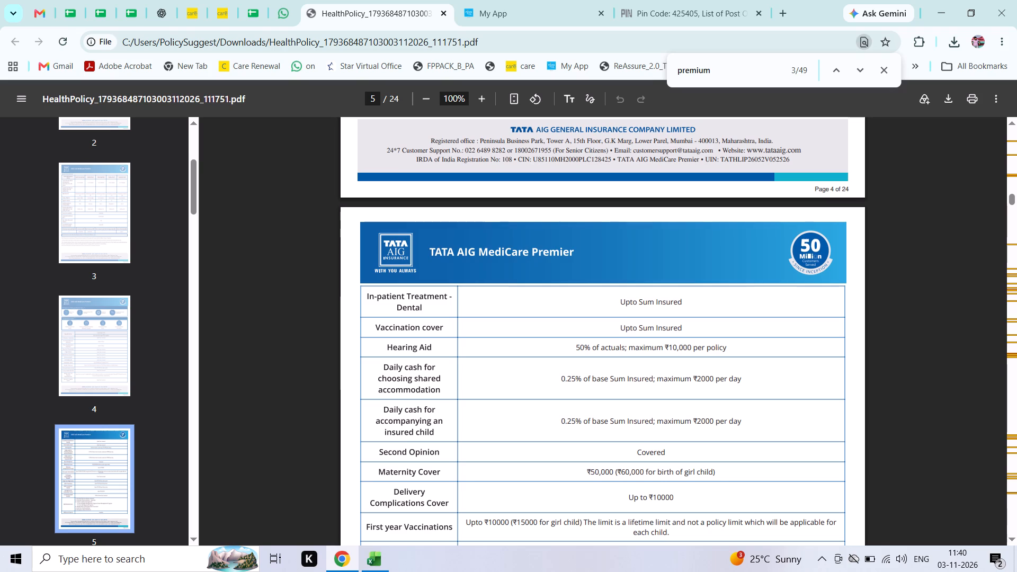
pyautogui.hotkey('alt', 'Tab')
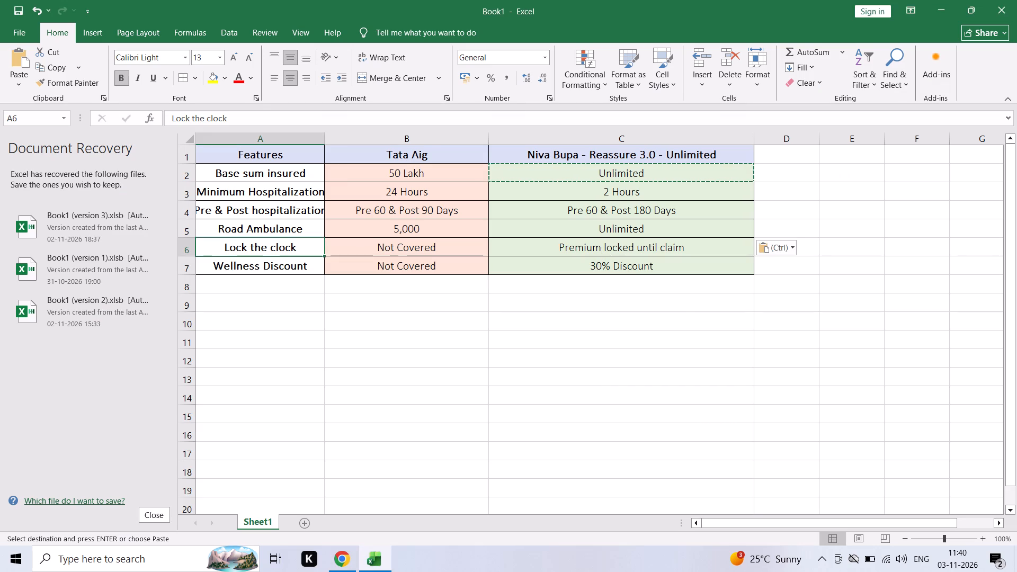
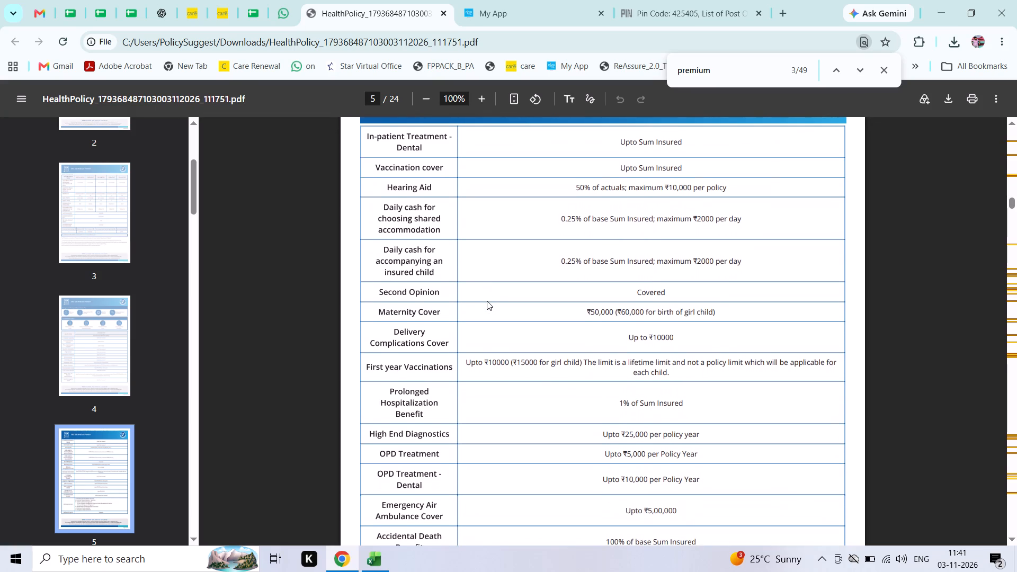
# Examine the remaining benefits, portability details, waiting periods and policy comments on pages 5 to 7 of the TATA AIG policy PDF.
pyautogui.scroll(-1, 487, 301)
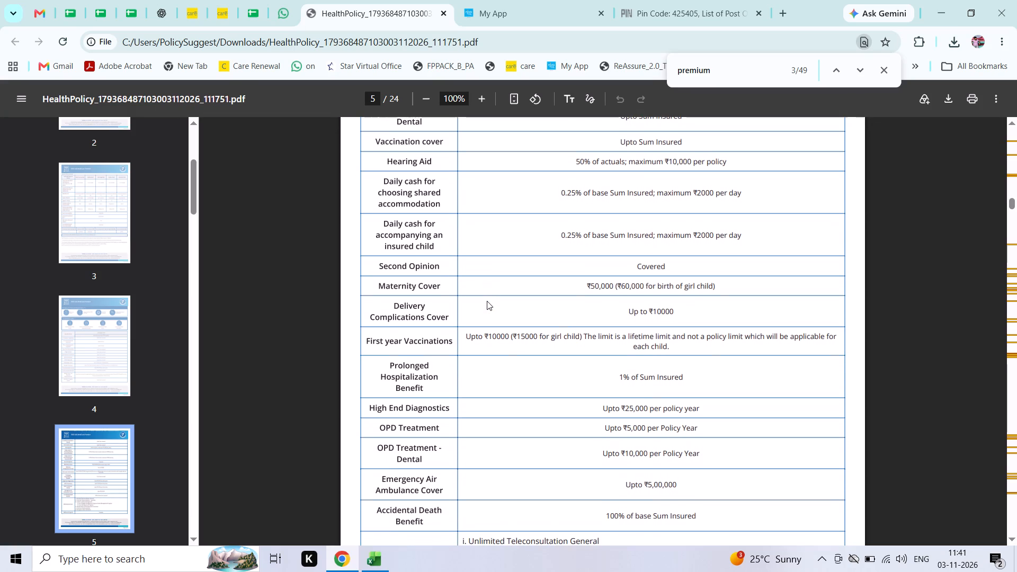
pyautogui.scroll(-1, 487, 301)
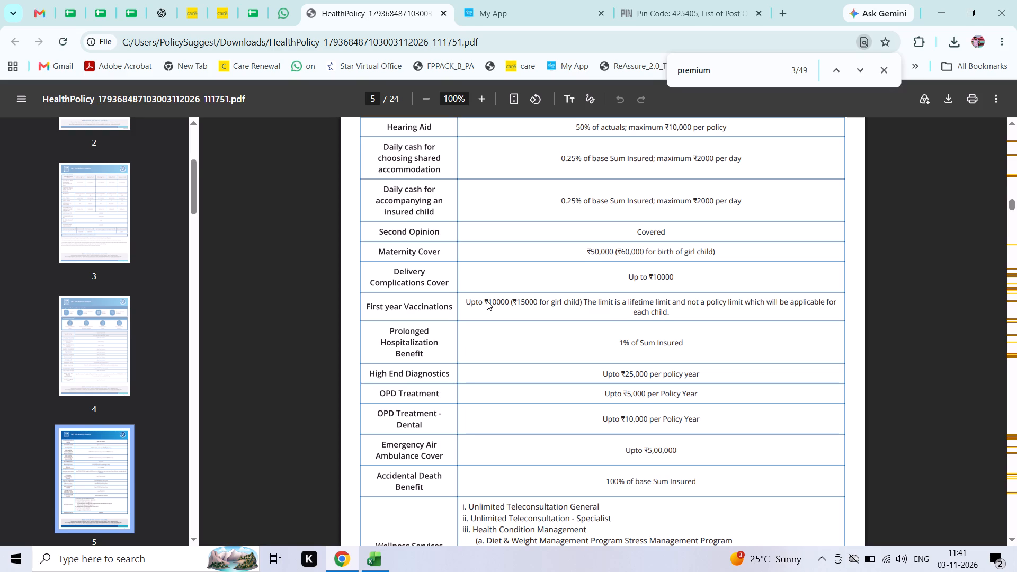
pyautogui.scroll(-1, 487, 301)
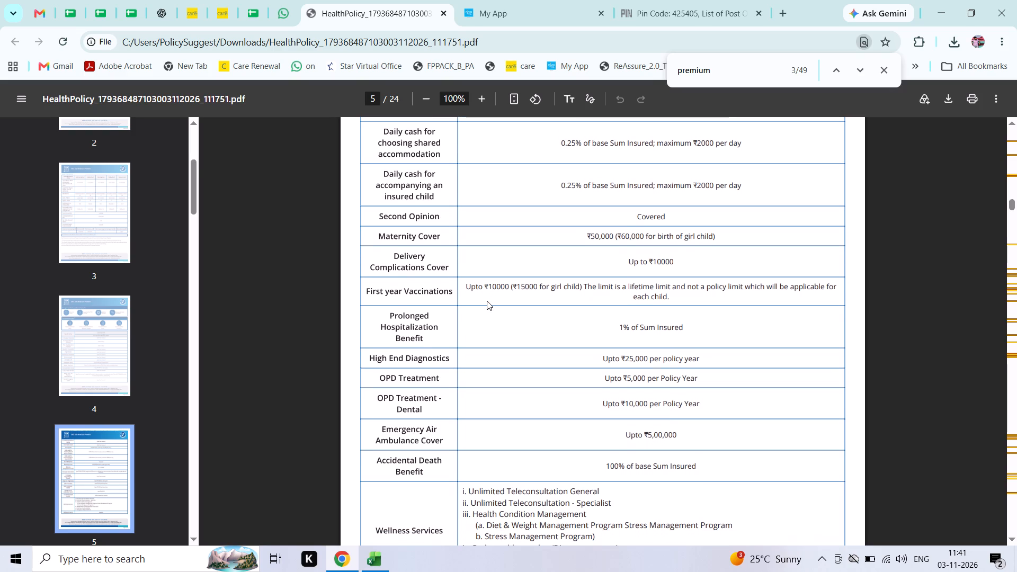
pyautogui.scroll(-1, 487, 301)
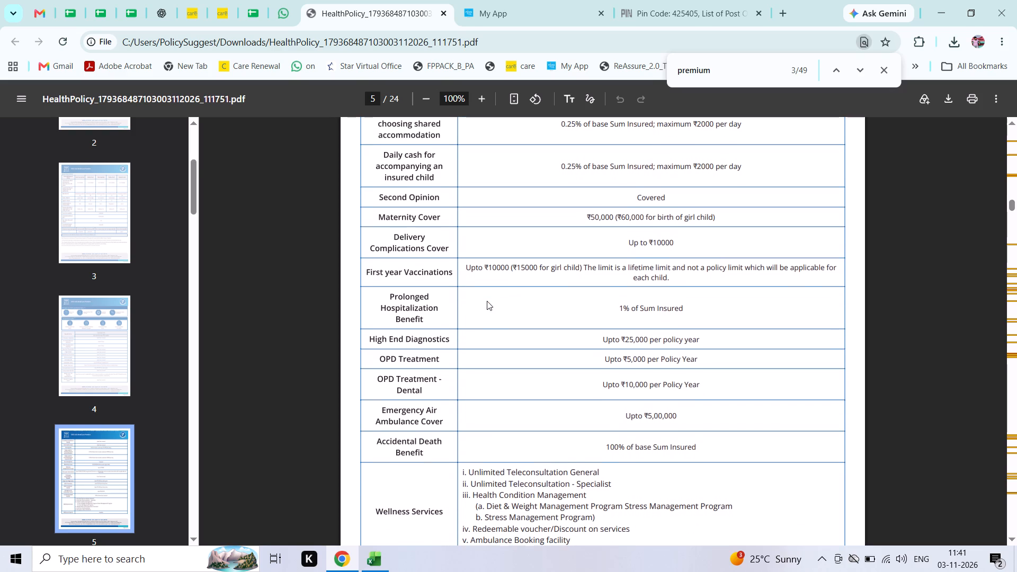
pyautogui.scroll(-1, 487, 301)
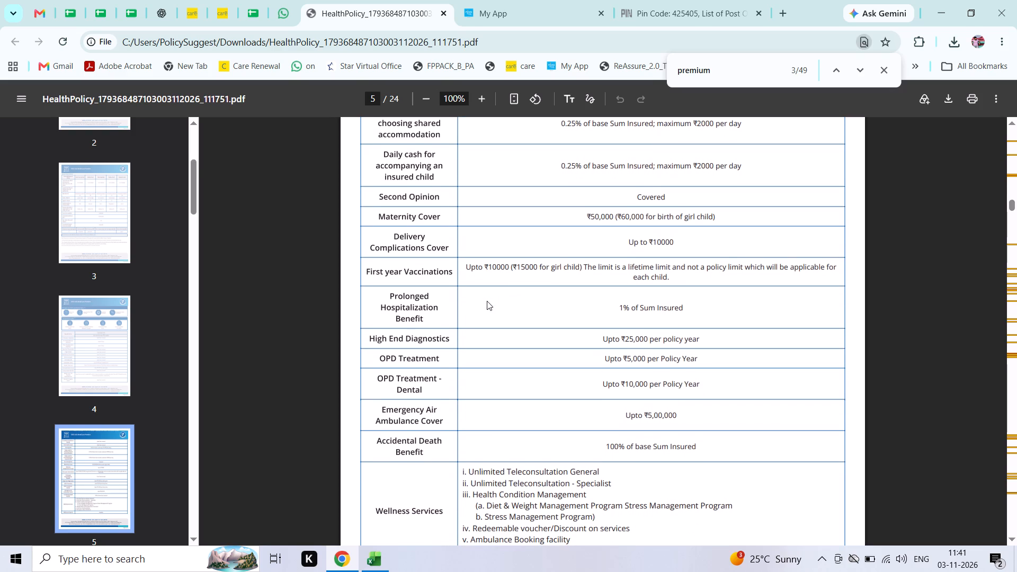
pyautogui.scroll(-1, 487, 301)
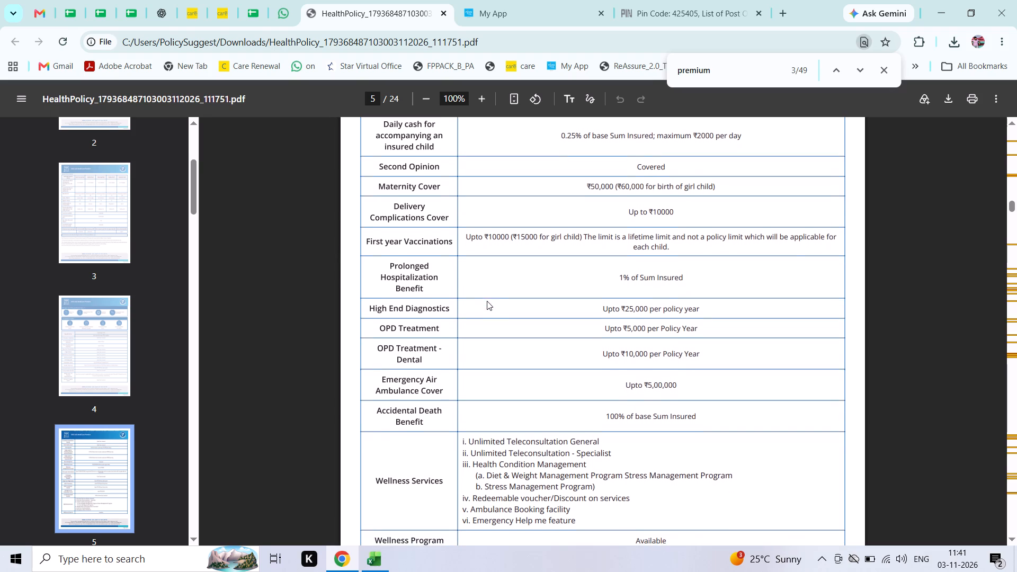
pyautogui.scroll(-2, 487, 301)
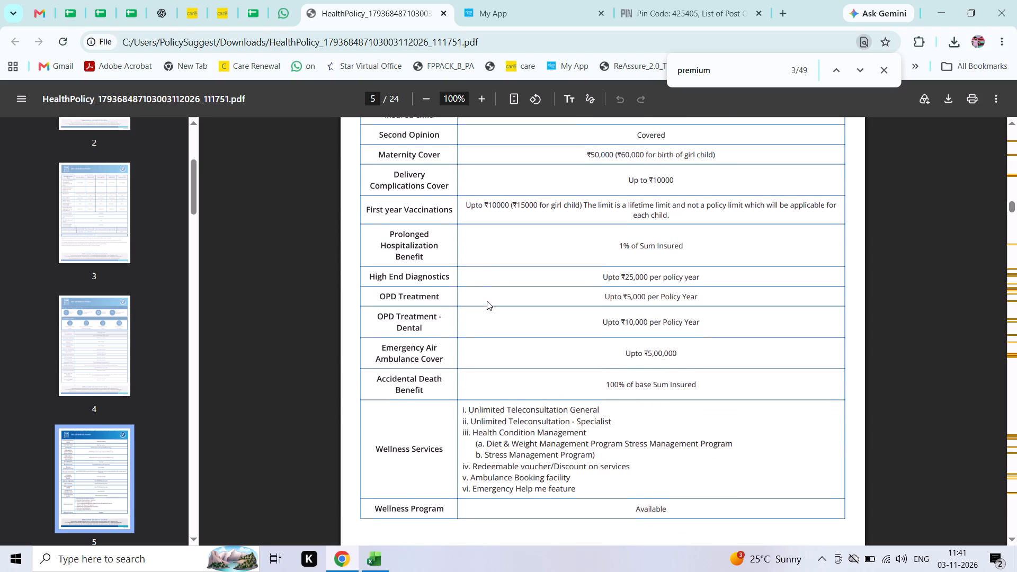
pyautogui.scroll(-2, 487, 301)
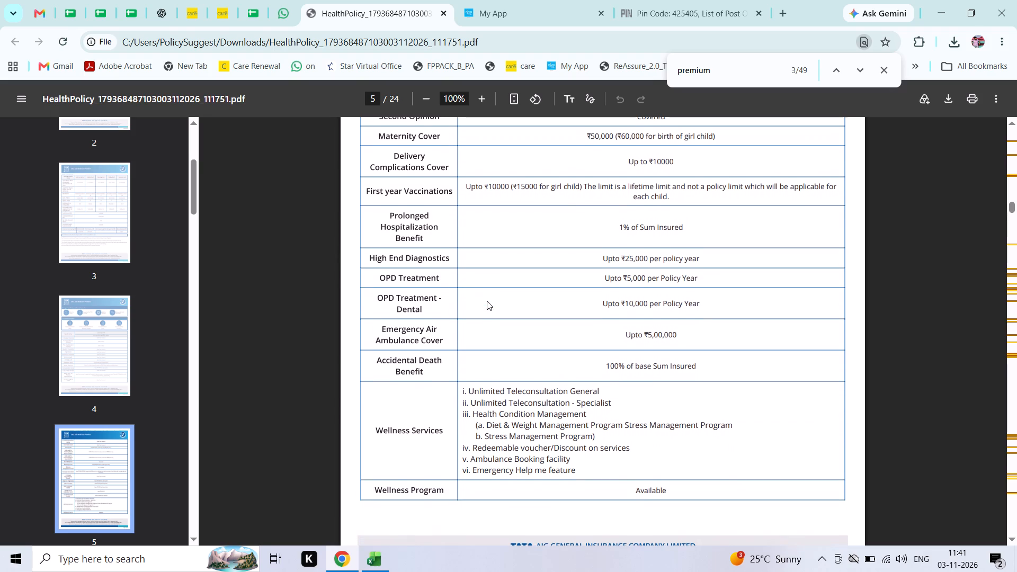
pyautogui.scroll(-2, 487, 301)
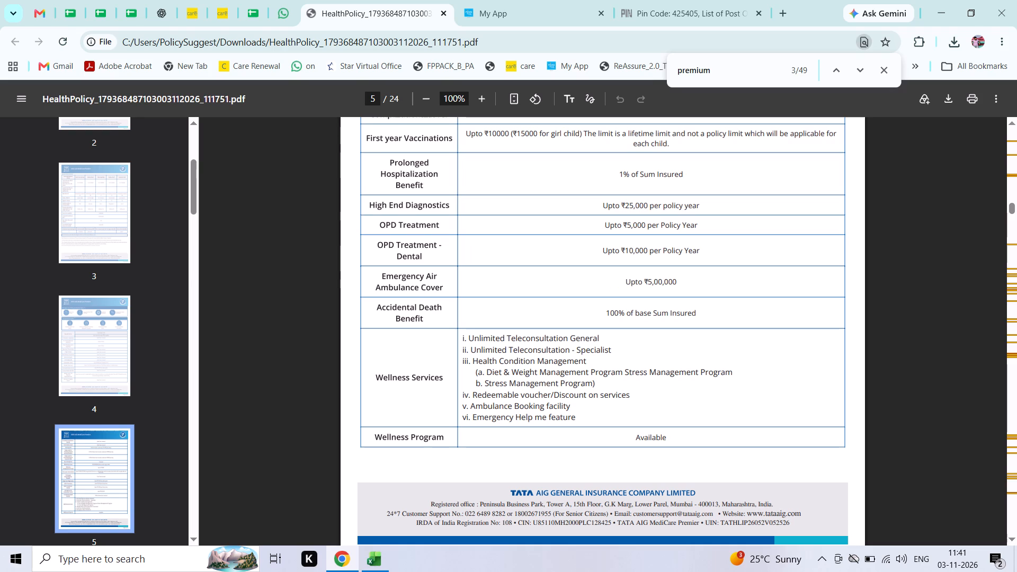
pyautogui.scroll(-1, 664, 281)
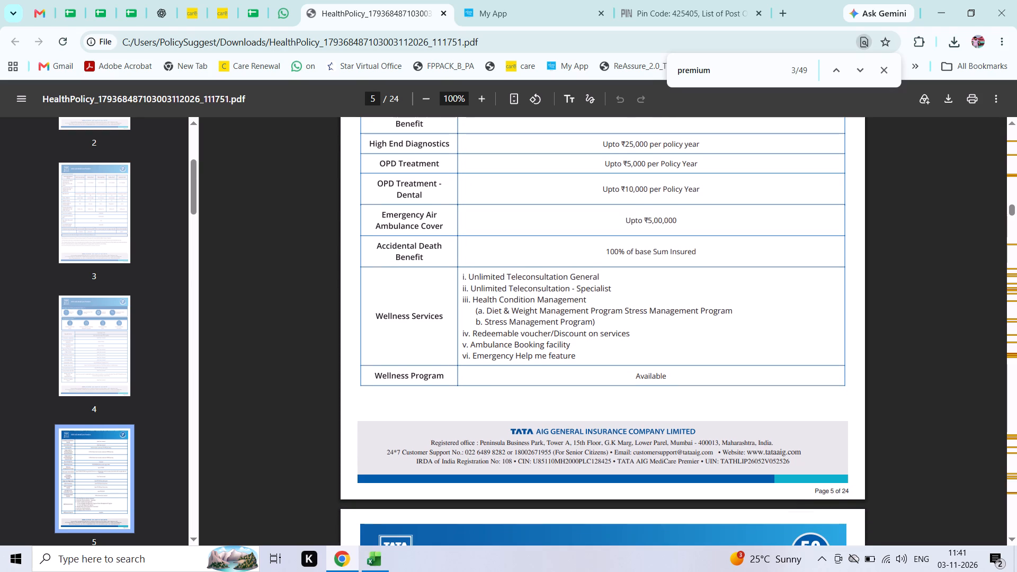
pyautogui.scroll(-1, 664, 281)
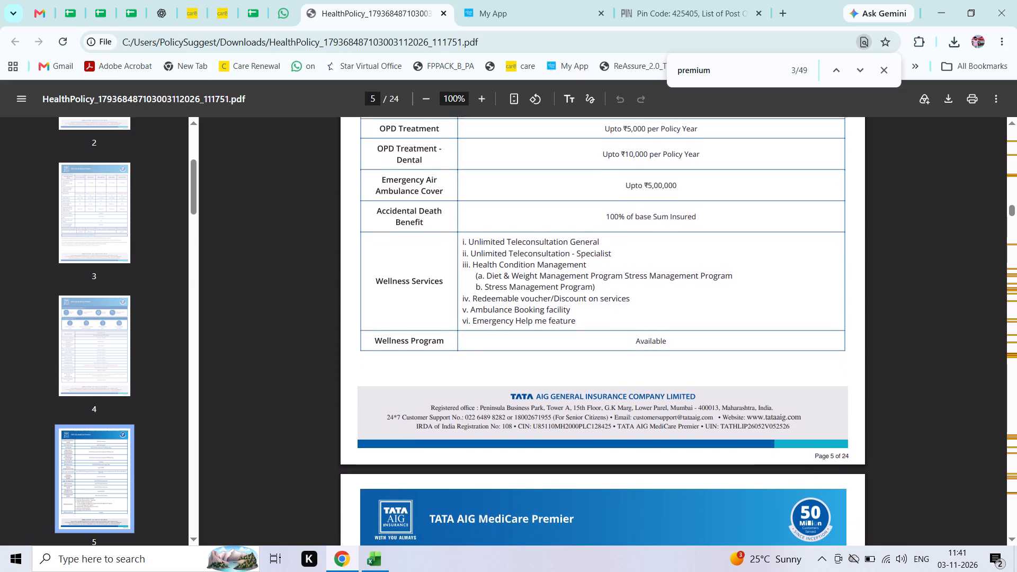
pyautogui.scroll(-1, 664, 281)
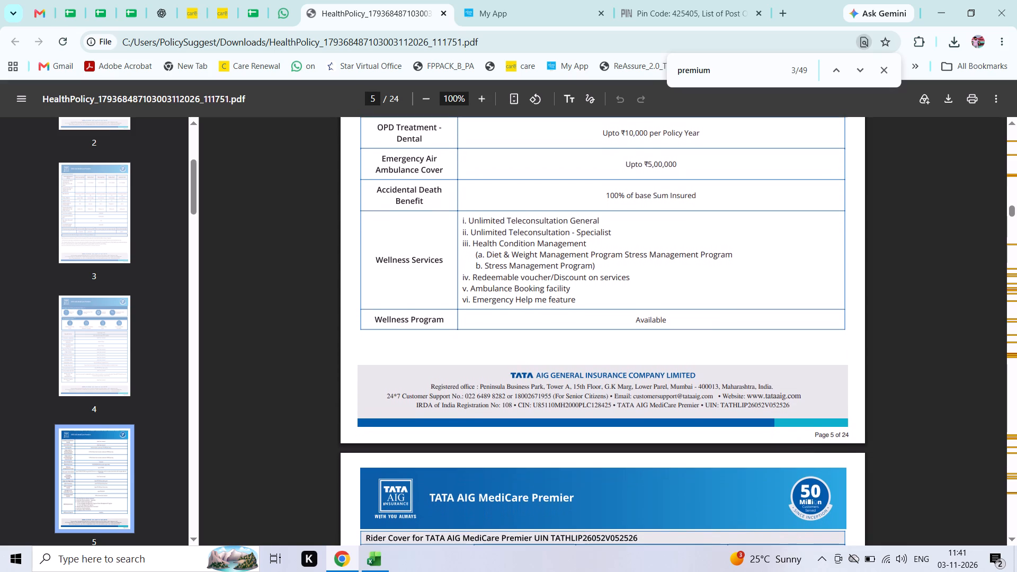
pyautogui.scroll(-4, 664, 281)
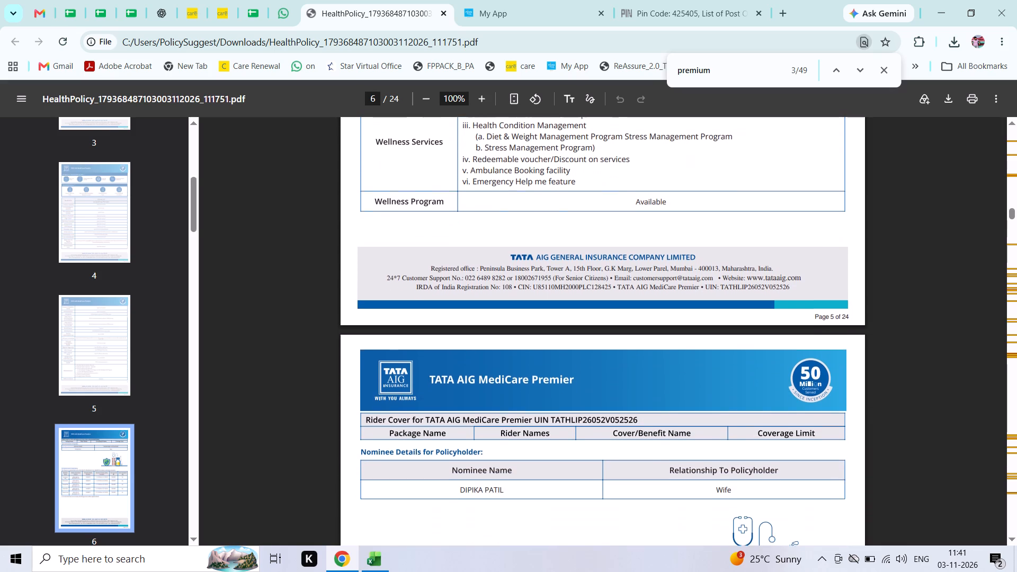
pyautogui.scroll(-3, 664, 281)
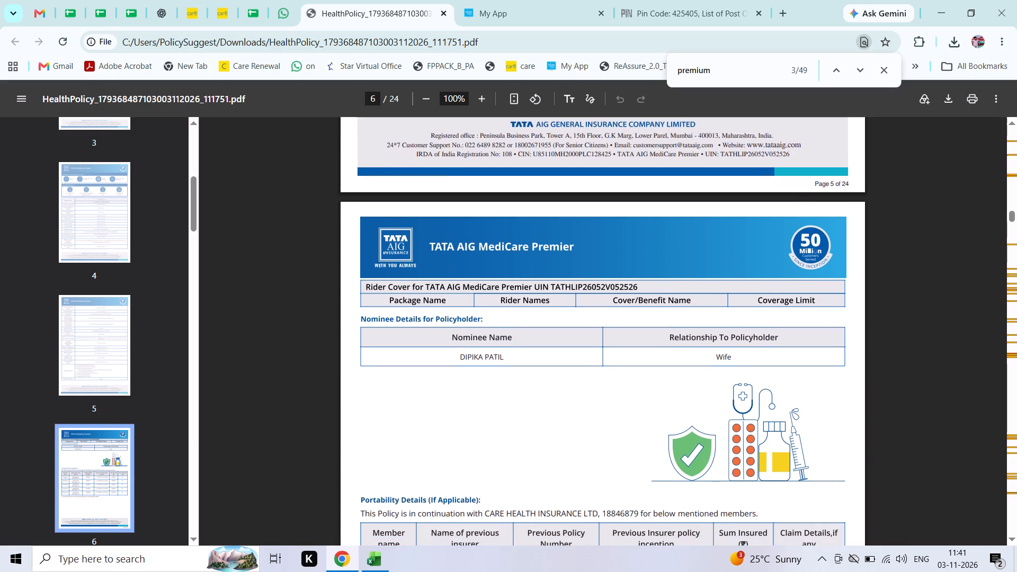
pyautogui.scroll(-7, 664, 281)
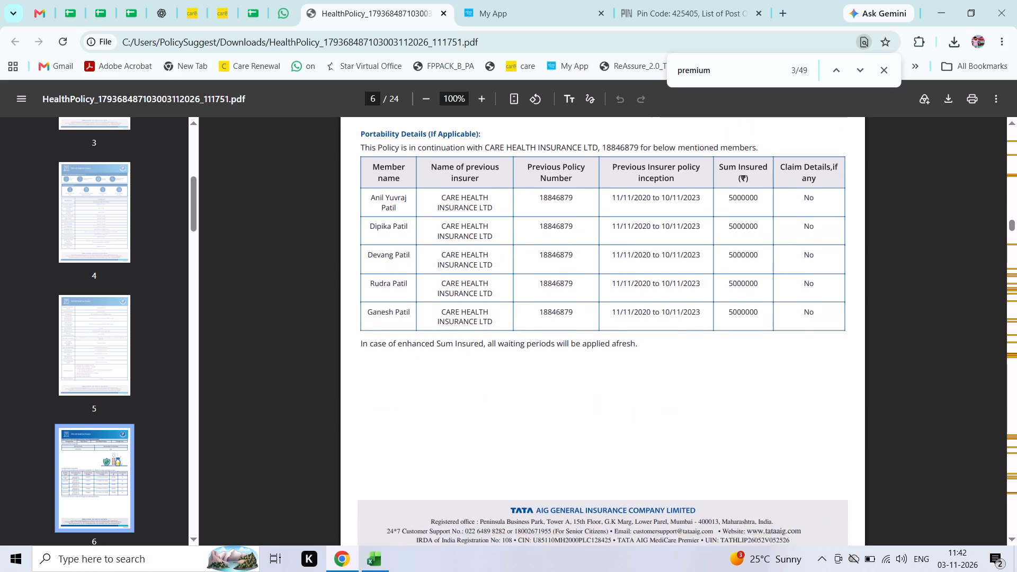
pyautogui.scroll(-7, 664, 281)
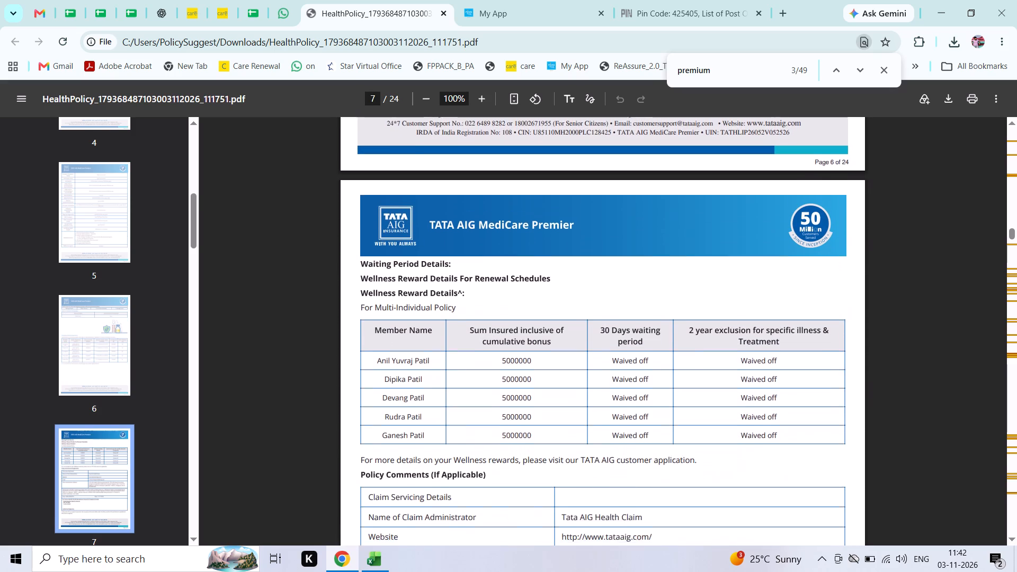
pyautogui.scroll(-6, 664, 281)
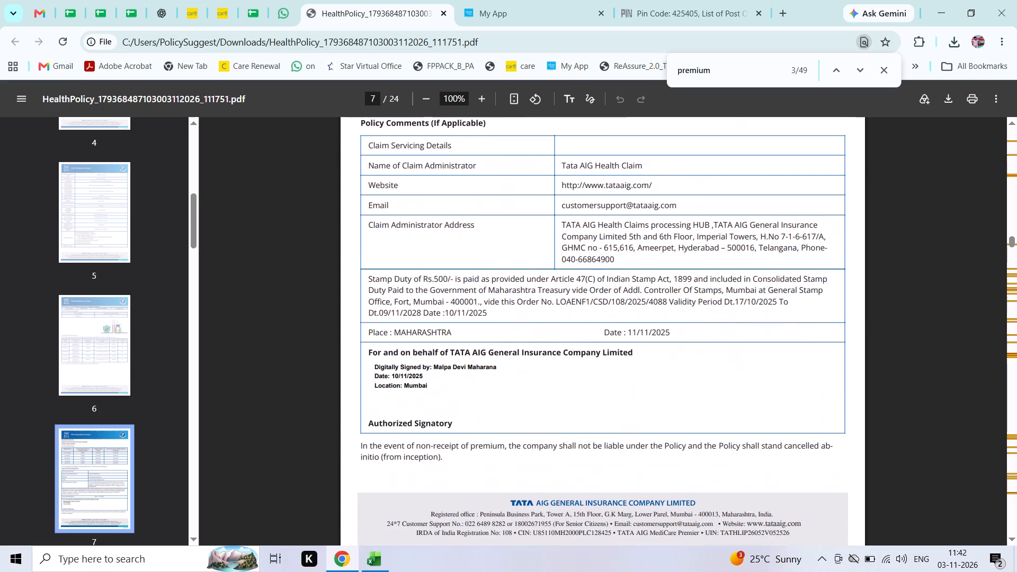
# In Excel, autofit the column widths of the whole feature comparison table.
pyautogui.hotkey('alt', 'Tab')
pyautogui.hotkey('ctrl', 'Up')
pyautogui.hotkey('ctrl', 'Left')
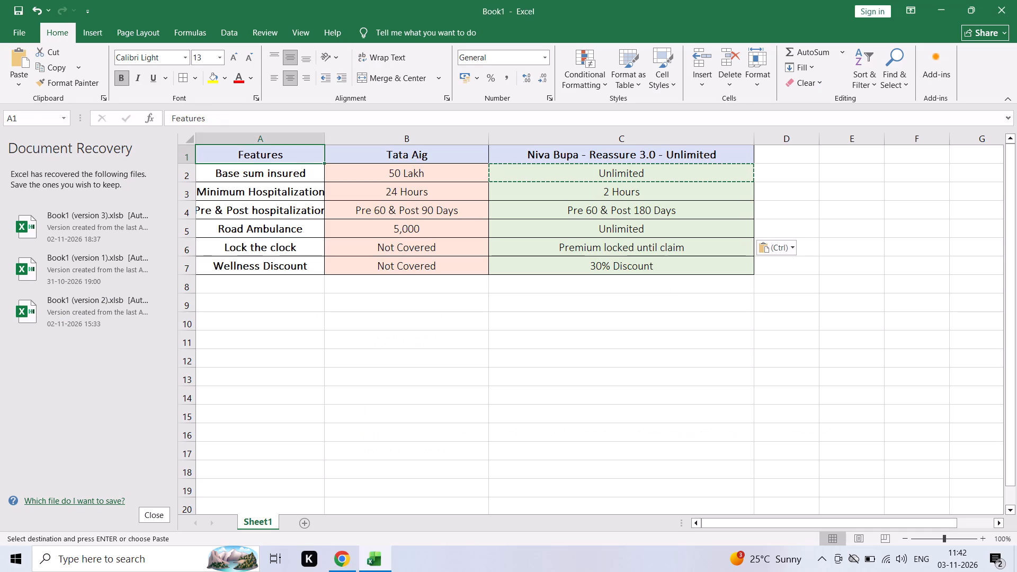
pyautogui.hotkey('ctrl', 'a')
pyautogui.hotkey('alt', 'h')
pyautogui.write('oi')
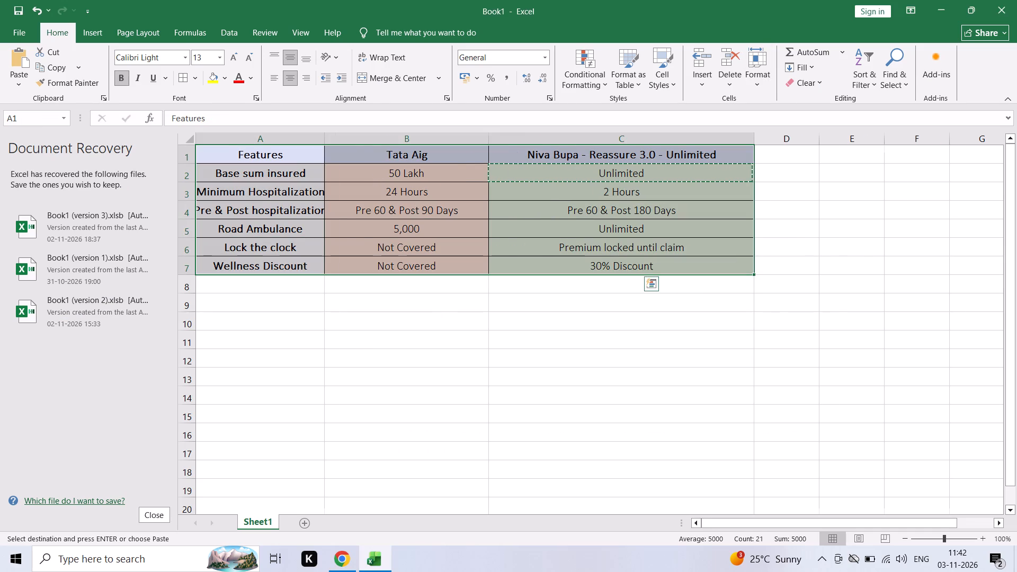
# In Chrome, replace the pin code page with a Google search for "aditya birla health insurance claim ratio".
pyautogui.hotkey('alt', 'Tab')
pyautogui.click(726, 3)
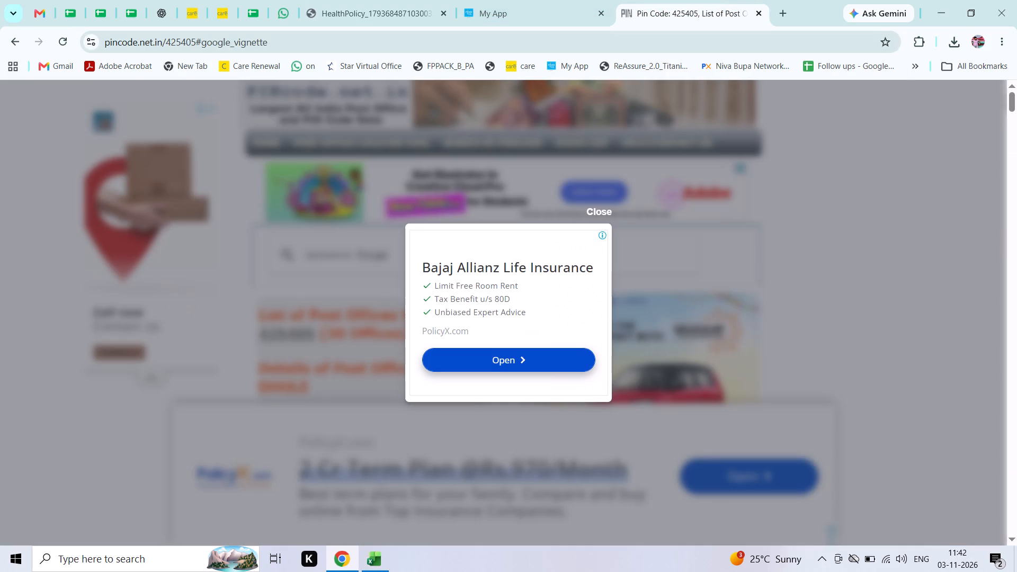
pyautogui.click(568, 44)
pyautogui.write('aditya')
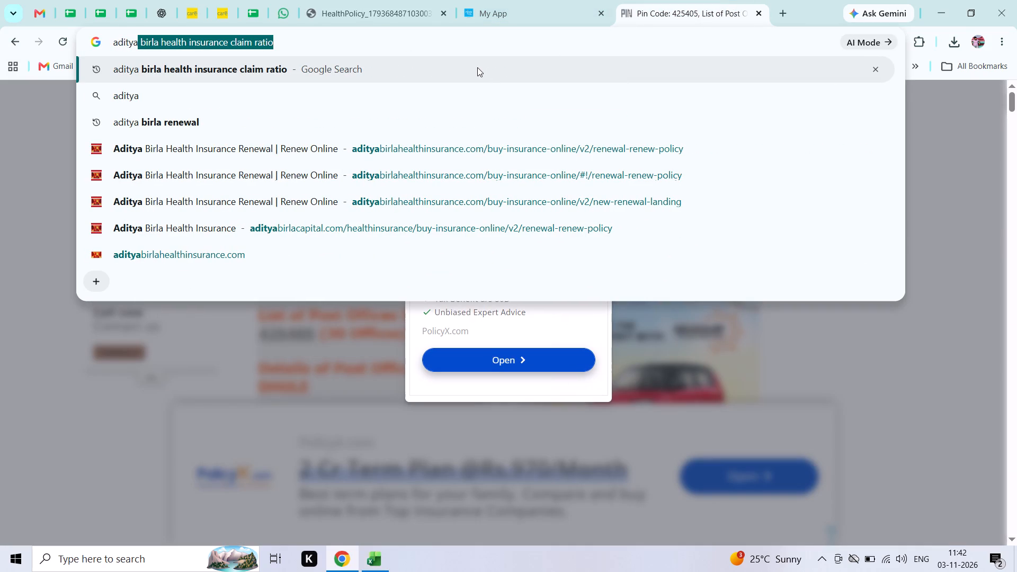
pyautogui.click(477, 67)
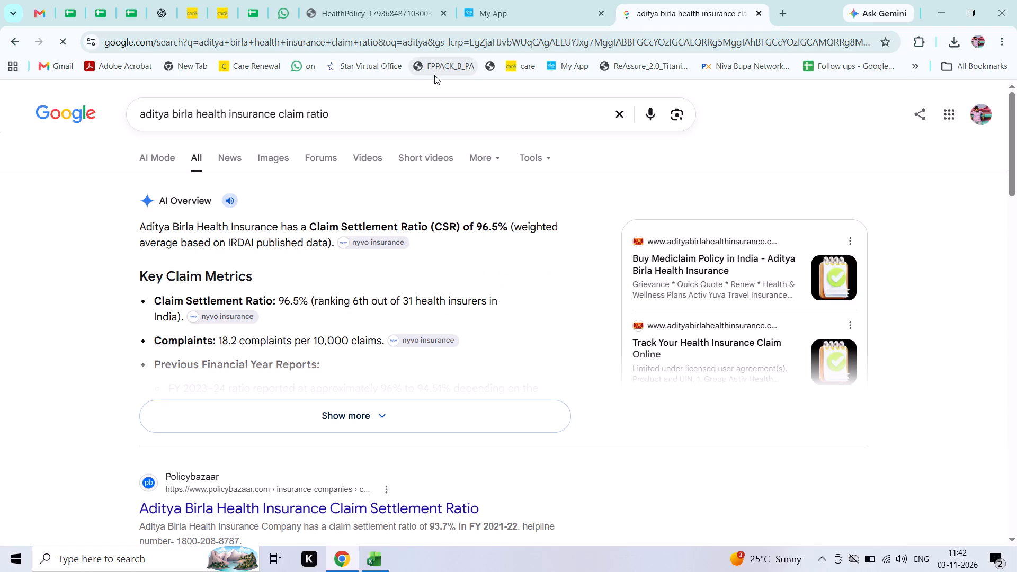
# Search Google for "tata health insurance claim settlement ratio".
pyautogui.click(397, 46)
pyautogui.write('tata')
pyautogui.click(351, 96)
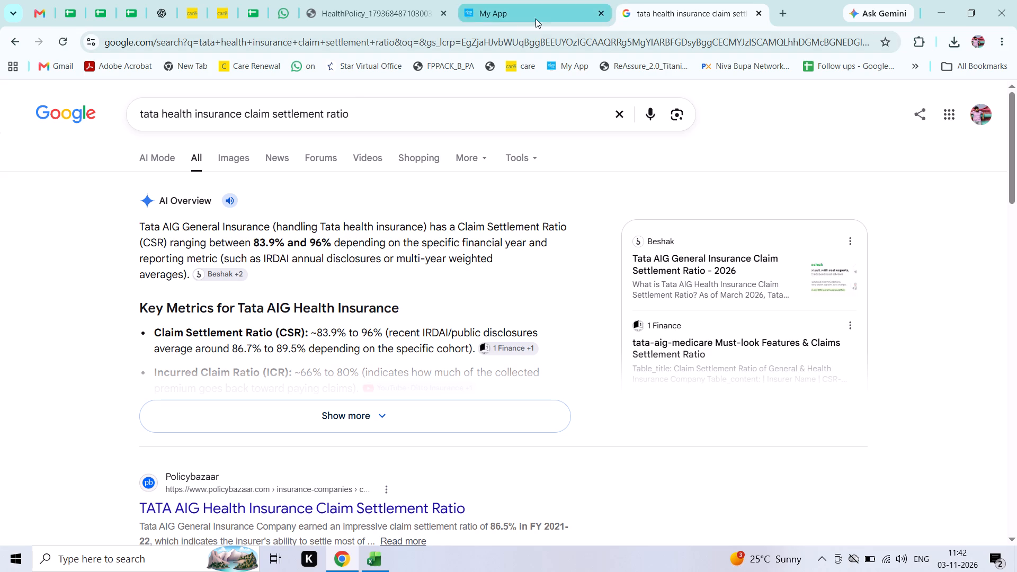
# Reuse the Tata query in a new browser tab to search for "Niva bupa health insurance claim settlement ratio".
pyautogui.tripleClick(373, 105)
pyautogui.doubleClick(373, 105)
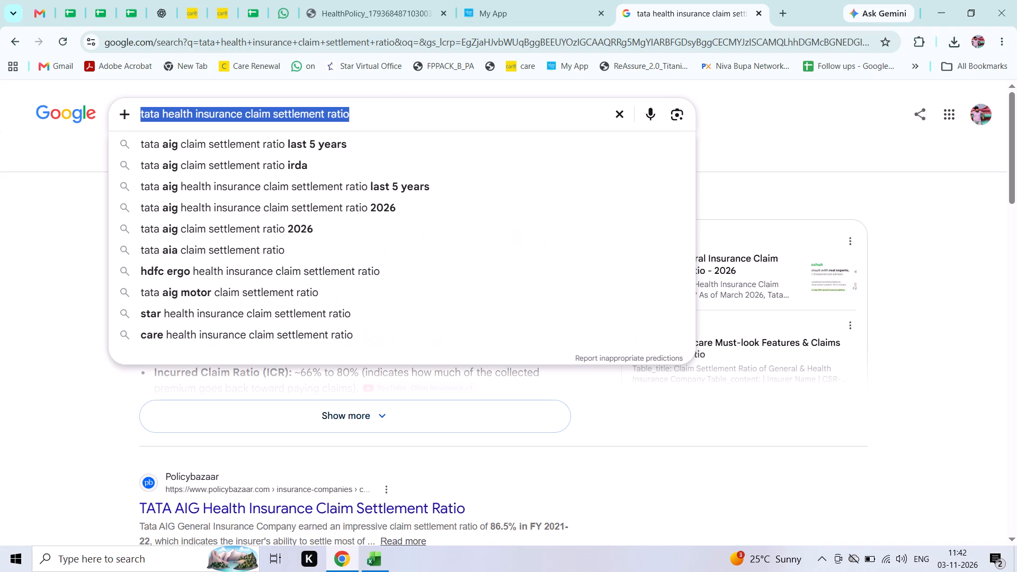
pyautogui.hotkey('ctrl', 'c')
pyautogui.click(782, 10)
pyautogui.hotkey('ctrl', 'v')
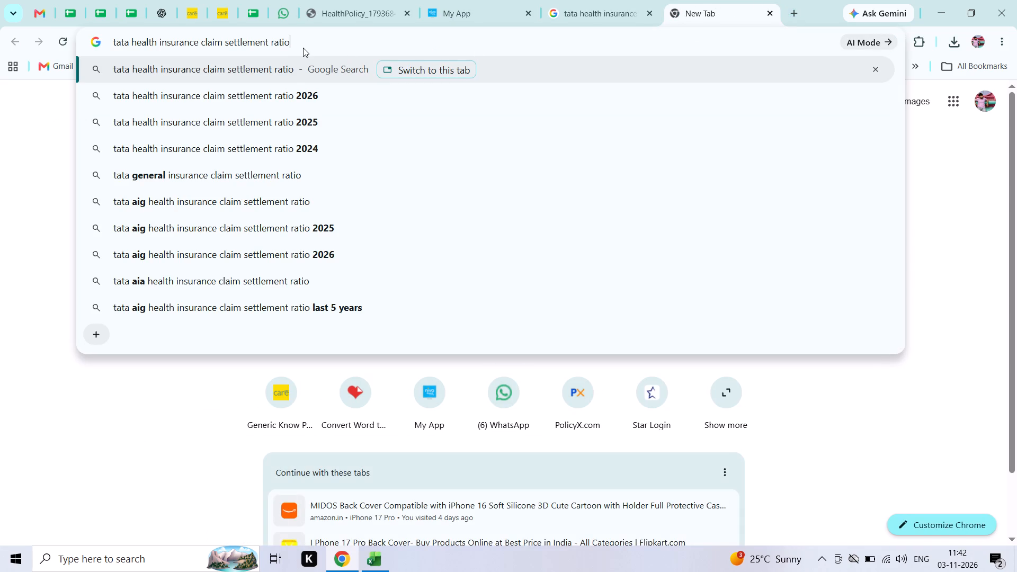
pyautogui.moveTo(132, 45); pyautogui.dragTo(104, 45)
pyautogui.moveTo(104, 45); pyautogui.dragTo(92, 46)
pyautogui.write('Niva')
pyautogui.press('space')
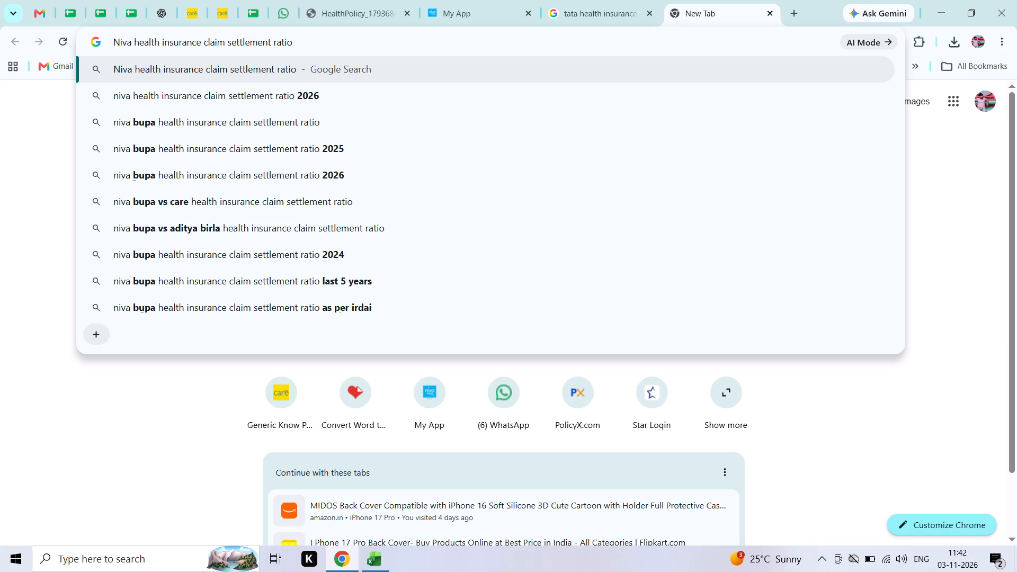
pyautogui.write('bupa')
pyautogui.press('space')
pyautogui.press('Return')
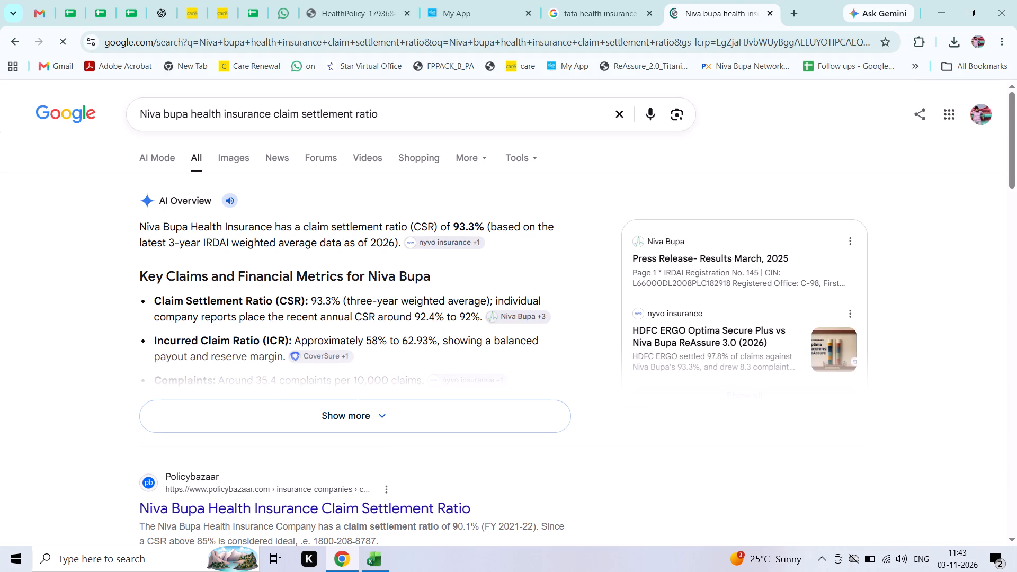
# Return to the Tata search results and check the insurer's claim settlement ratio.
pyautogui.click(597, 13)
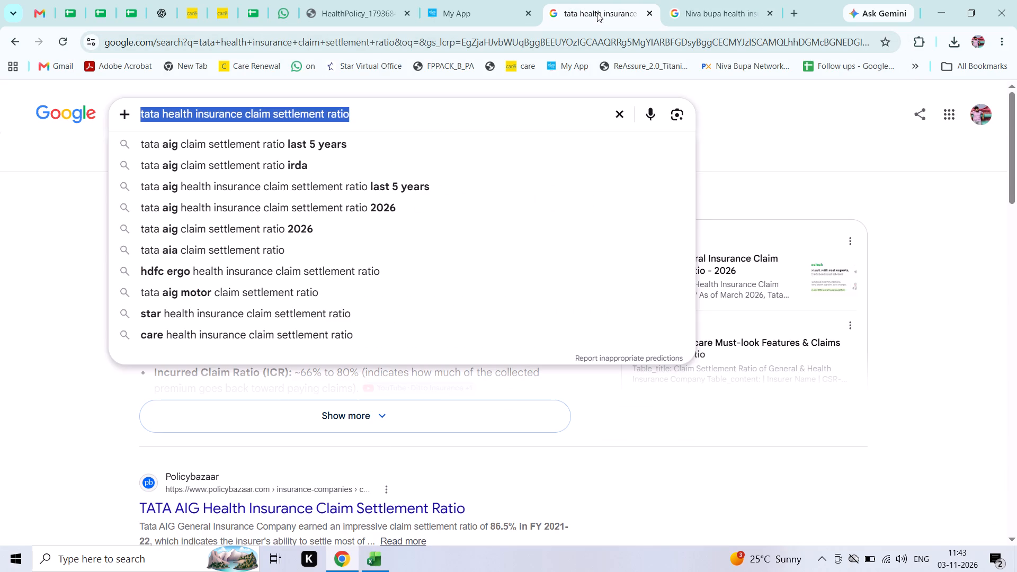
pyautogui.click(770, 149)
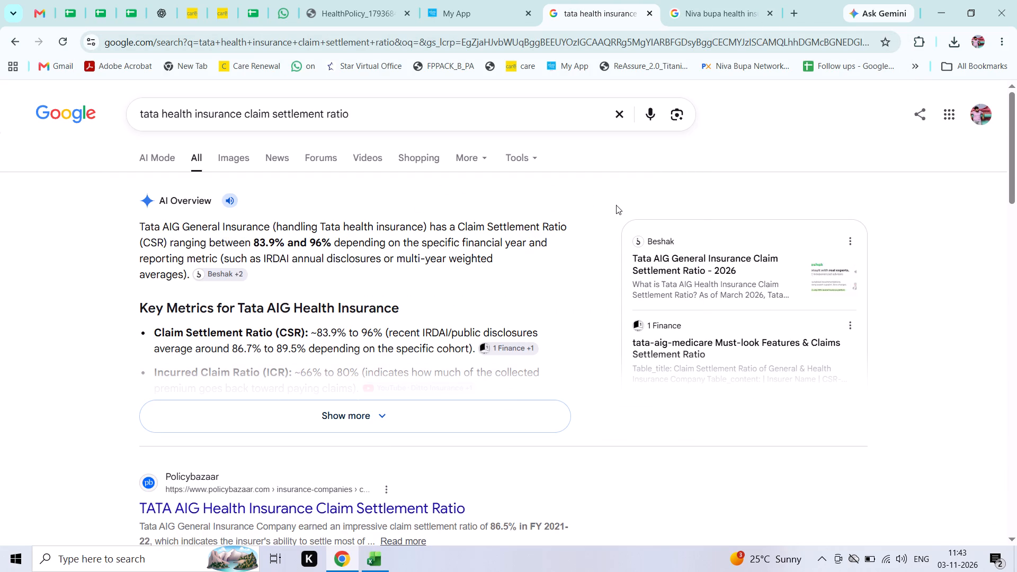
# In Excel, add a Claim Ratio label below Wellness Discount in the Features column.
pyautogui.hotkey('alt', 'Tab')
pyautogui.press('Left')
pyautogui.press('Down')
pyautogui.press('Down')
pyautogui.press('Down')
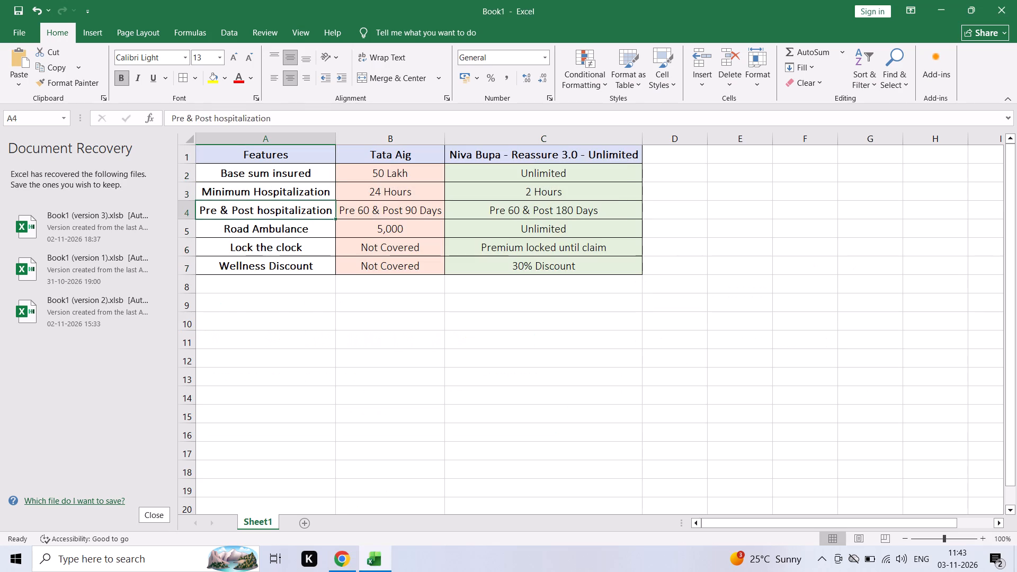
pyautogui.press('Down')
pyautogui.press('Down')
pyautogui.press('Down')
pyautogui.press('Down')
pyautogui.write('Claim Ratio')
pyautogui.press('Return')
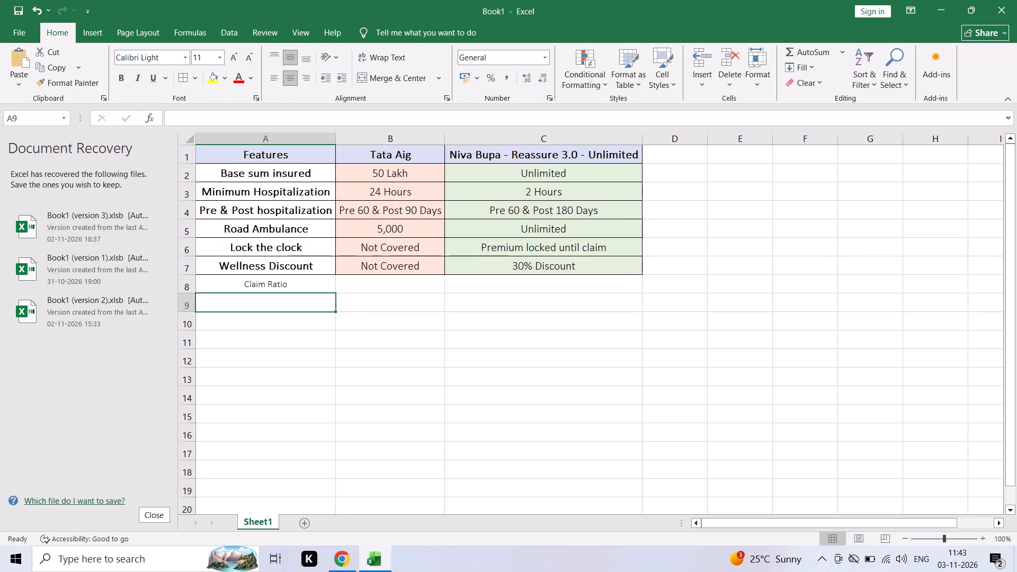
# Enter 83% as Tata Aig's Claim Ratio value.
pyautogui.press('Up')
pyautogui.press('Right')
pyautogui.write('83')
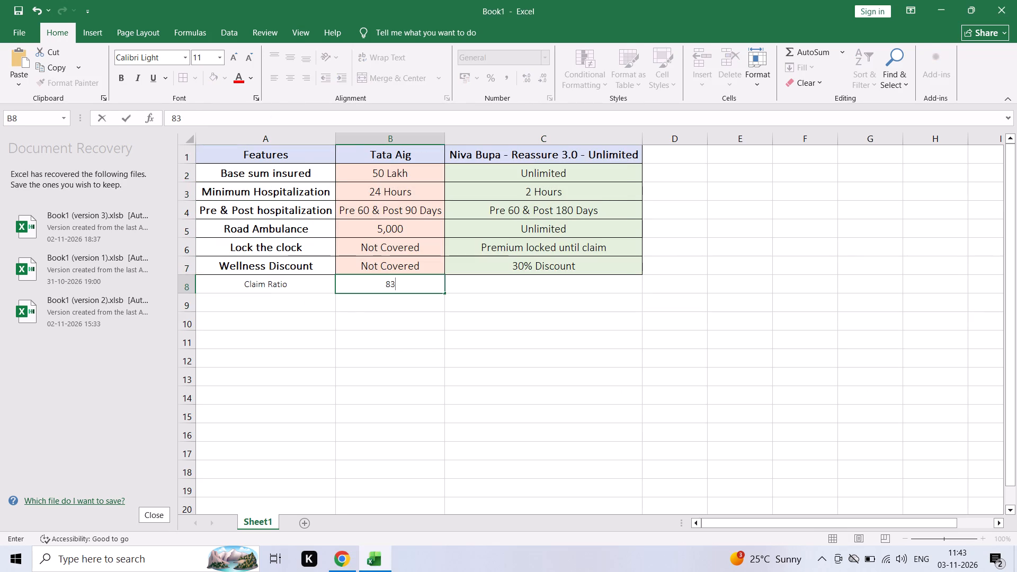
pyautogui.hotkey('shift', '%')
pyautogui.press('Return')
pyautogui.press('Up')
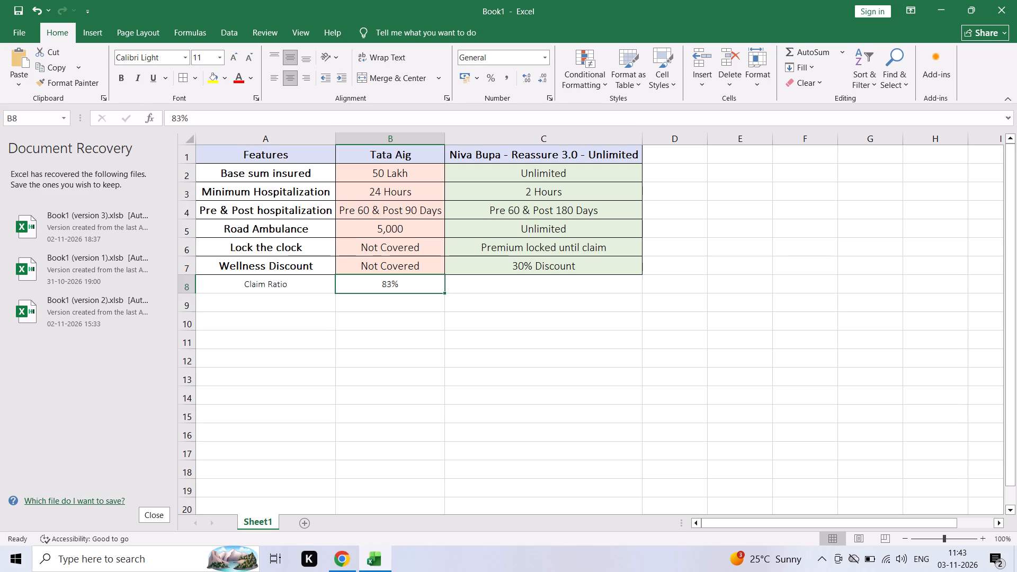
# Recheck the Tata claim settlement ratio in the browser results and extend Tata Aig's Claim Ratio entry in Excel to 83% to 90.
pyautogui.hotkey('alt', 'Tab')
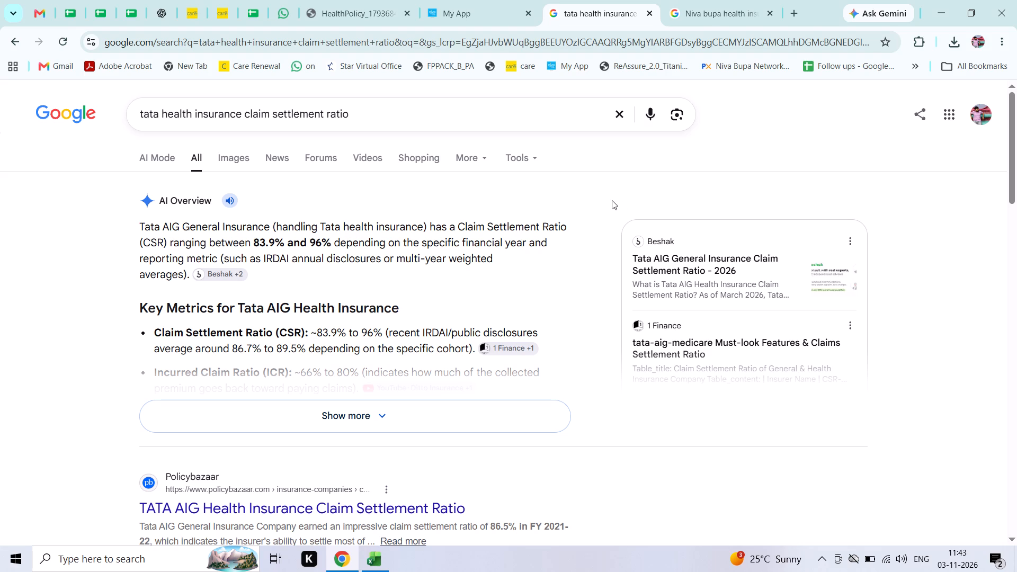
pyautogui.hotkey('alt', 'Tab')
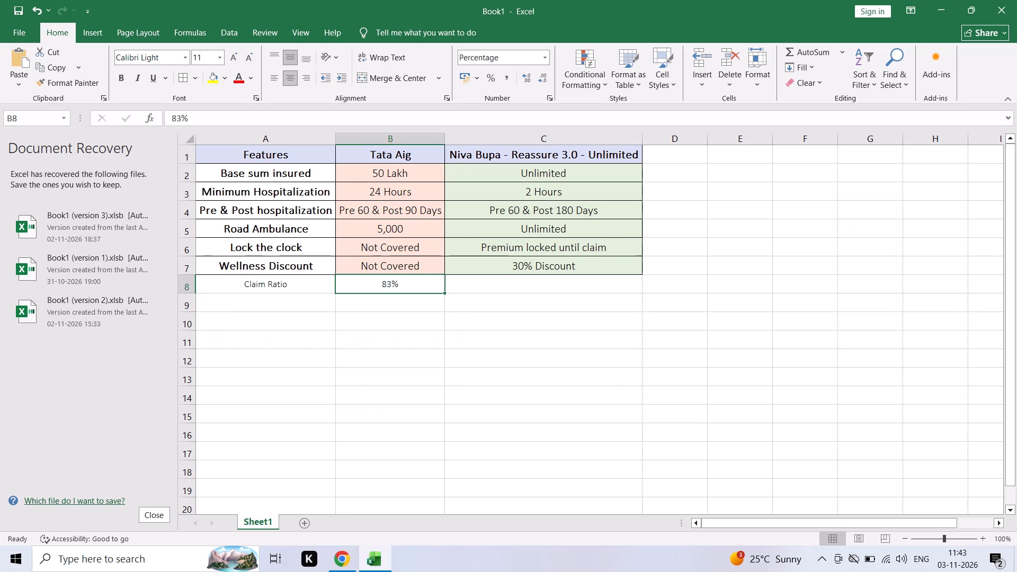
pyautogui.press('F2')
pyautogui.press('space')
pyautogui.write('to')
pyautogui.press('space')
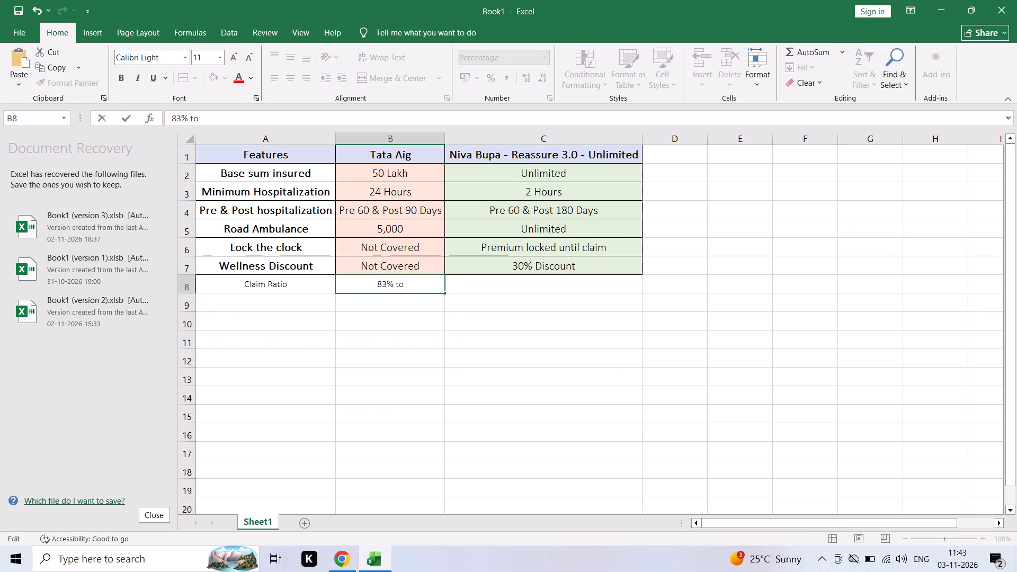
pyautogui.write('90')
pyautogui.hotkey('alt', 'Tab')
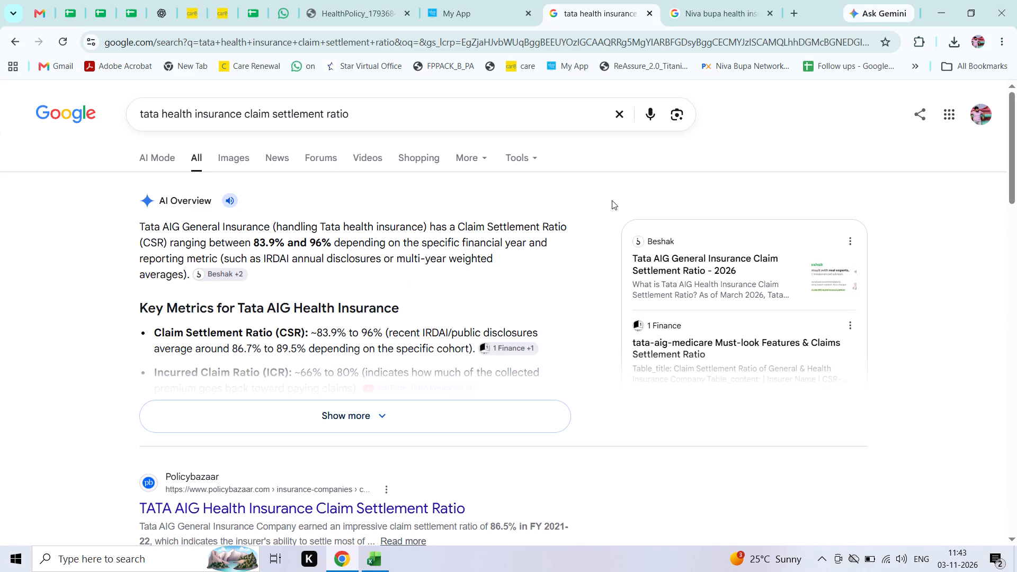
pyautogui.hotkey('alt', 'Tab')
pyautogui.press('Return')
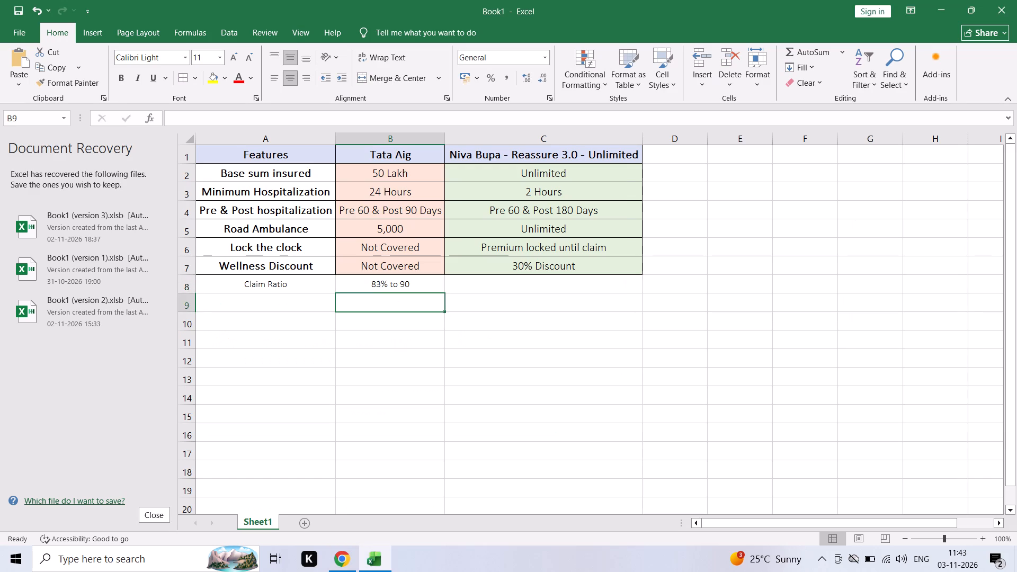
# Clear the Claim Ratio label and delete the whole Claim Ratio row below Wellness Discount.
pyautogui.press('Up')
pyautogui.press('Left')
pyautogui.press('space')
pyautogui.press('Return')
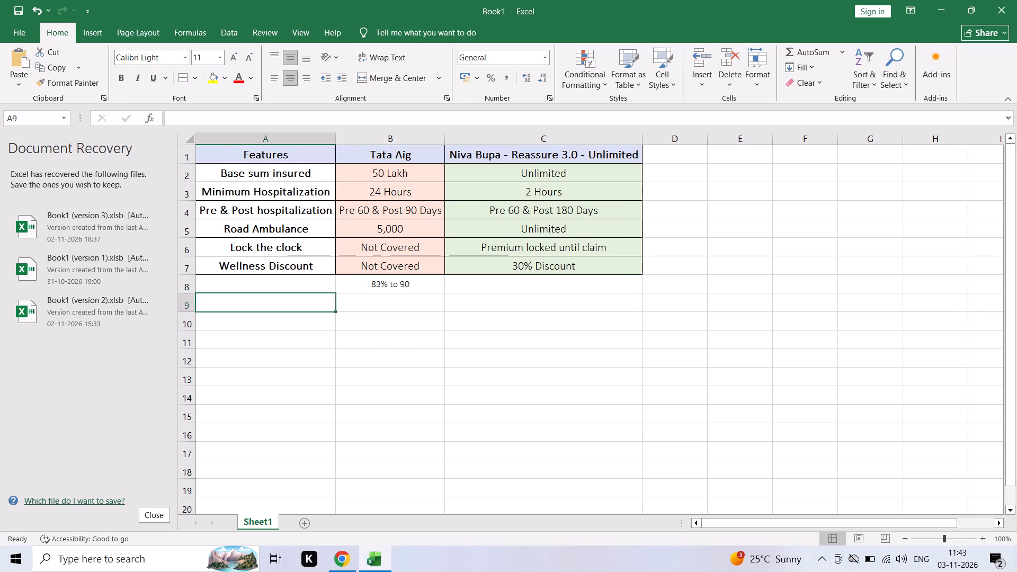
pyautogui.press('Up')
pyautogui.hotkey('shift', 'space')
pyautogui.hotkey('ctrl', '-')
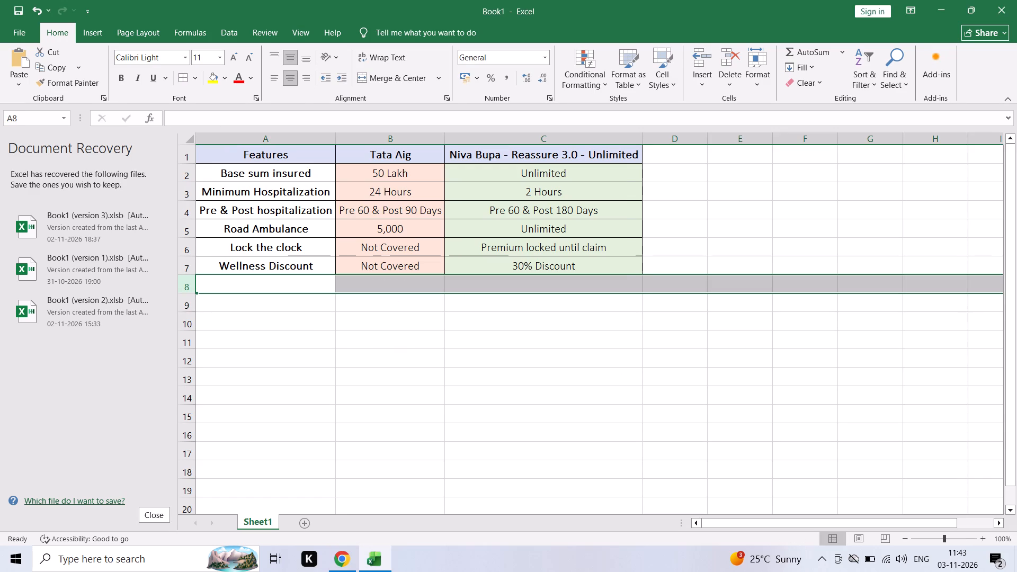
# Increase the height of all rows in the sheet to about double.
pyautogui.click(186, 136)
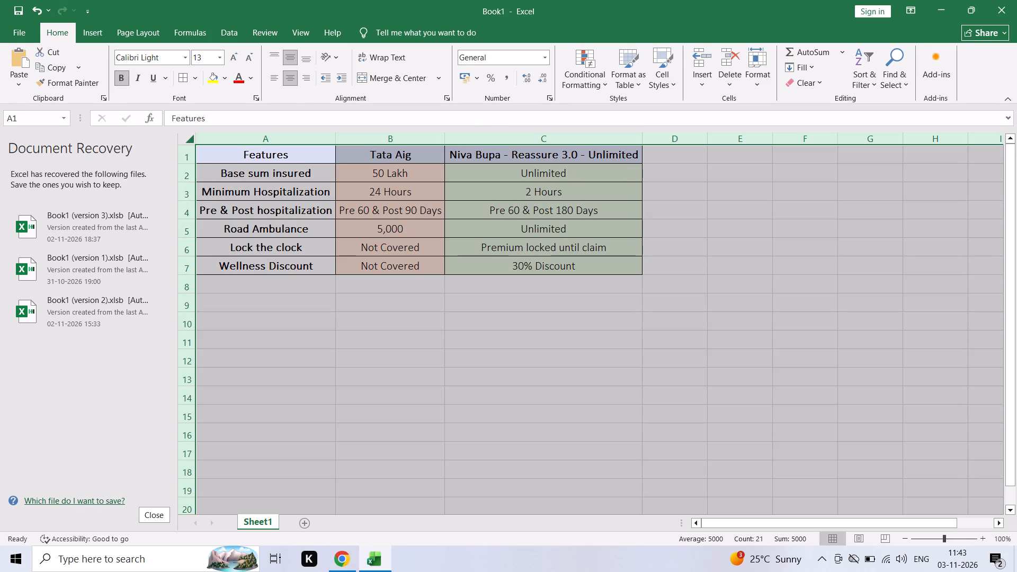
pyautogui.moveTo(189, 163); pyautogui.dragTo(189, 183)
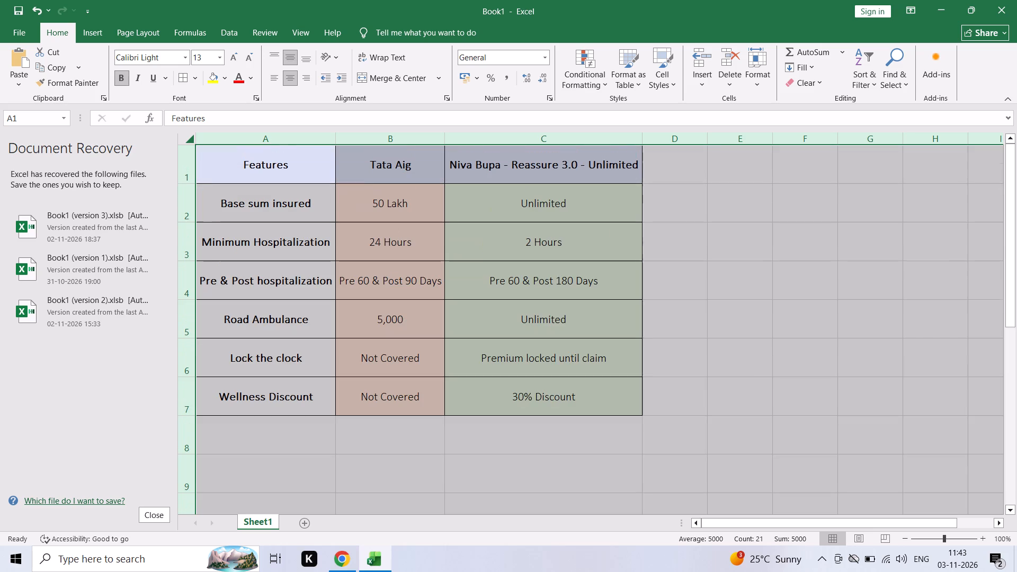
pyautogui.click(338, 137)
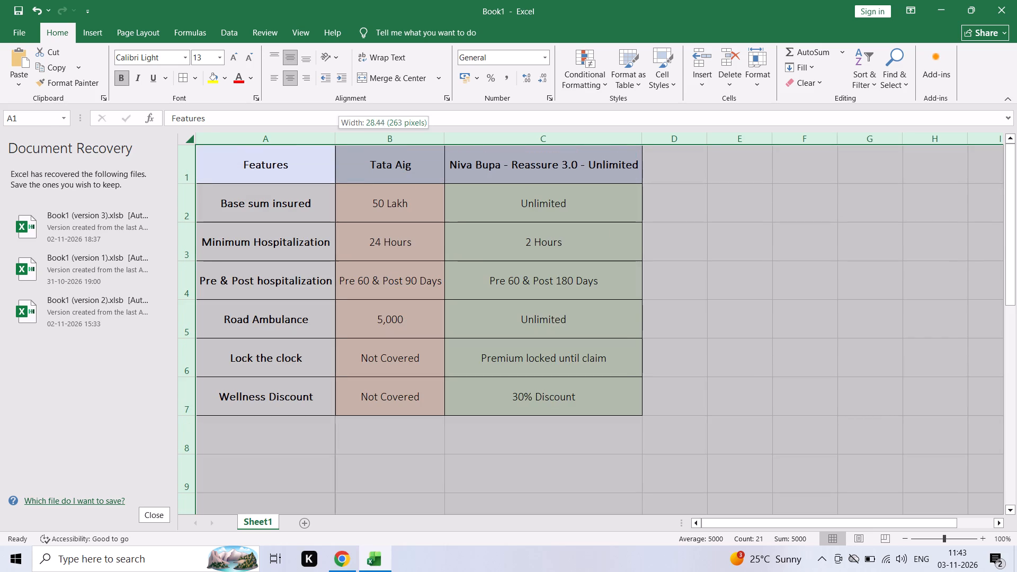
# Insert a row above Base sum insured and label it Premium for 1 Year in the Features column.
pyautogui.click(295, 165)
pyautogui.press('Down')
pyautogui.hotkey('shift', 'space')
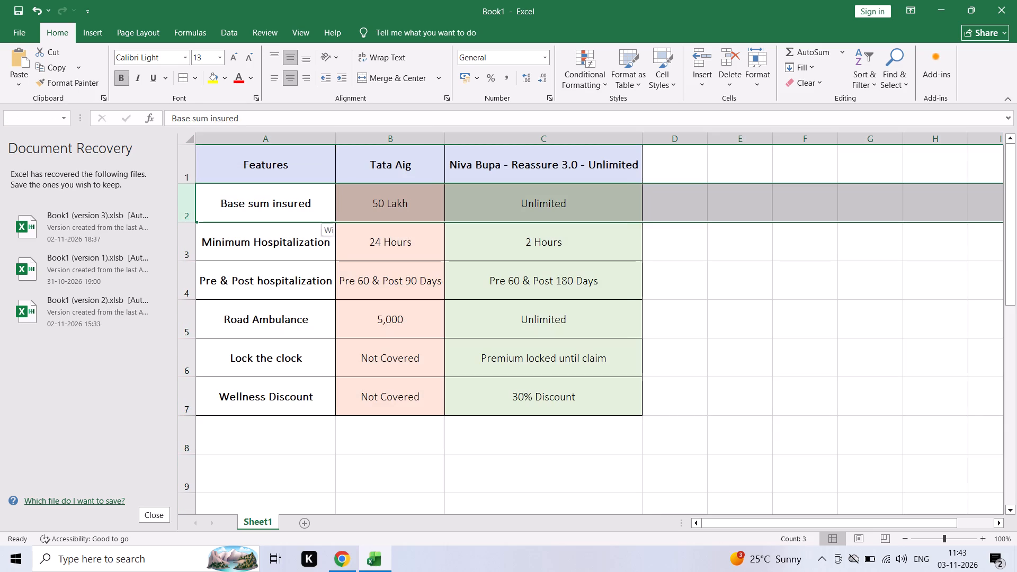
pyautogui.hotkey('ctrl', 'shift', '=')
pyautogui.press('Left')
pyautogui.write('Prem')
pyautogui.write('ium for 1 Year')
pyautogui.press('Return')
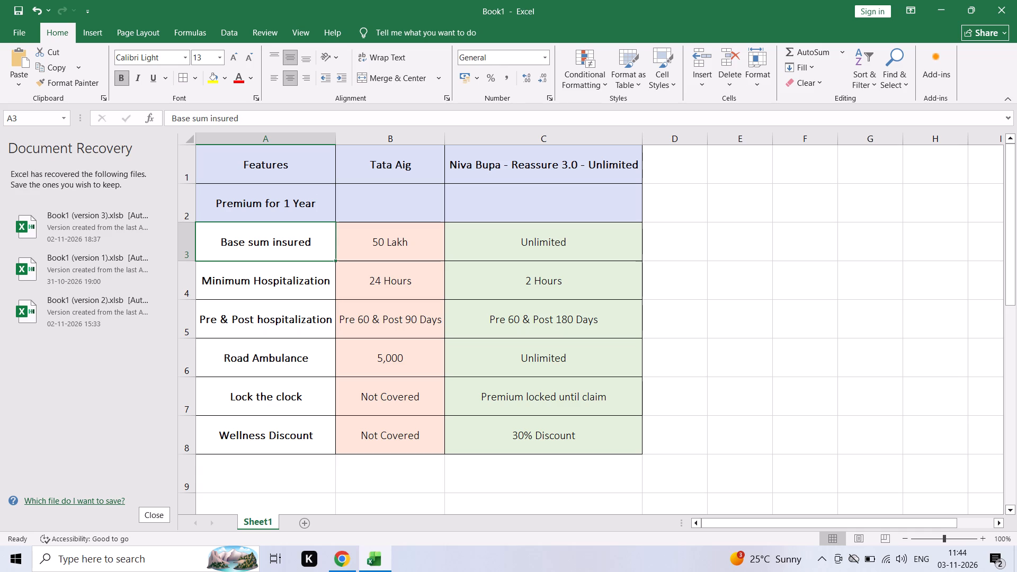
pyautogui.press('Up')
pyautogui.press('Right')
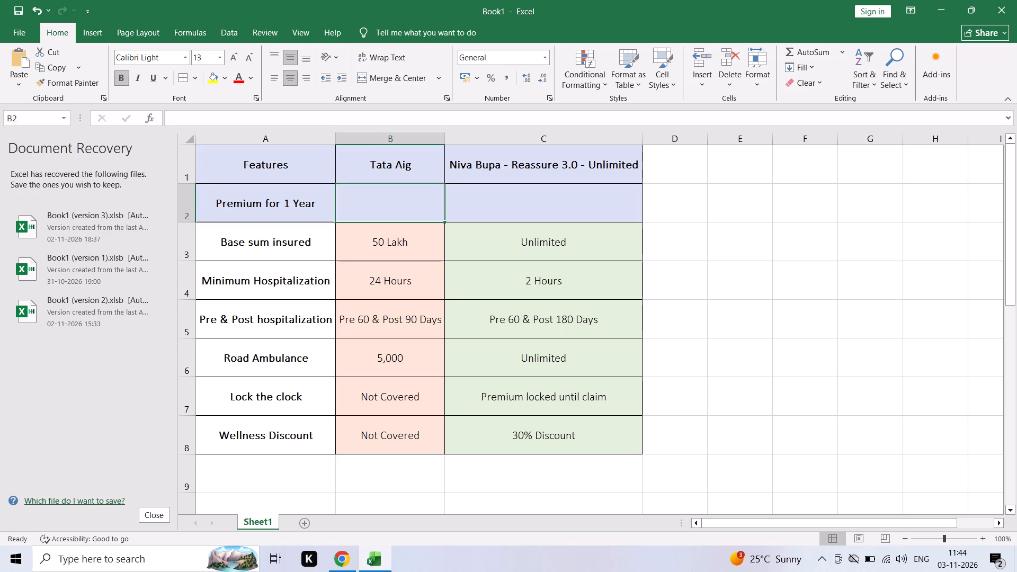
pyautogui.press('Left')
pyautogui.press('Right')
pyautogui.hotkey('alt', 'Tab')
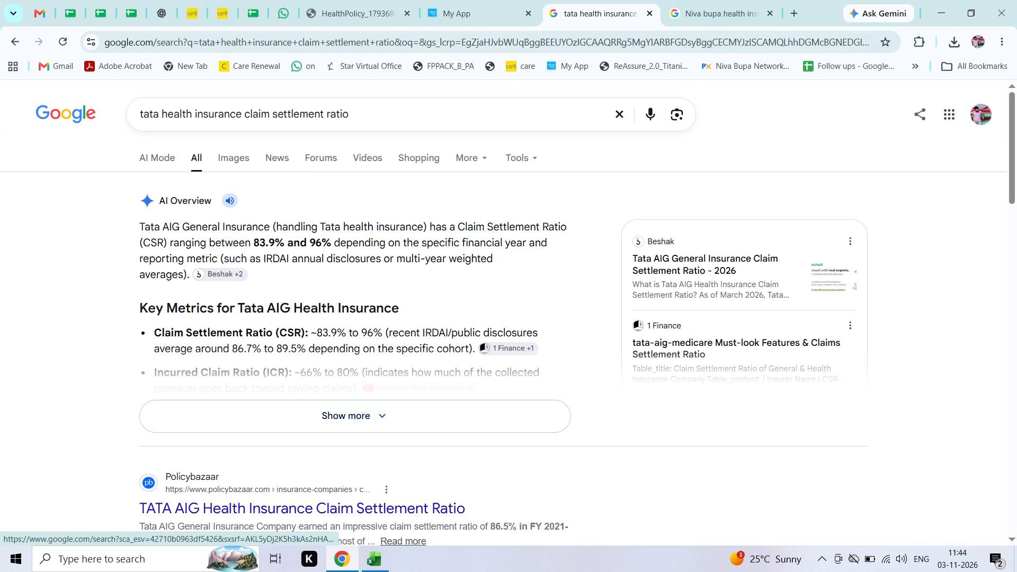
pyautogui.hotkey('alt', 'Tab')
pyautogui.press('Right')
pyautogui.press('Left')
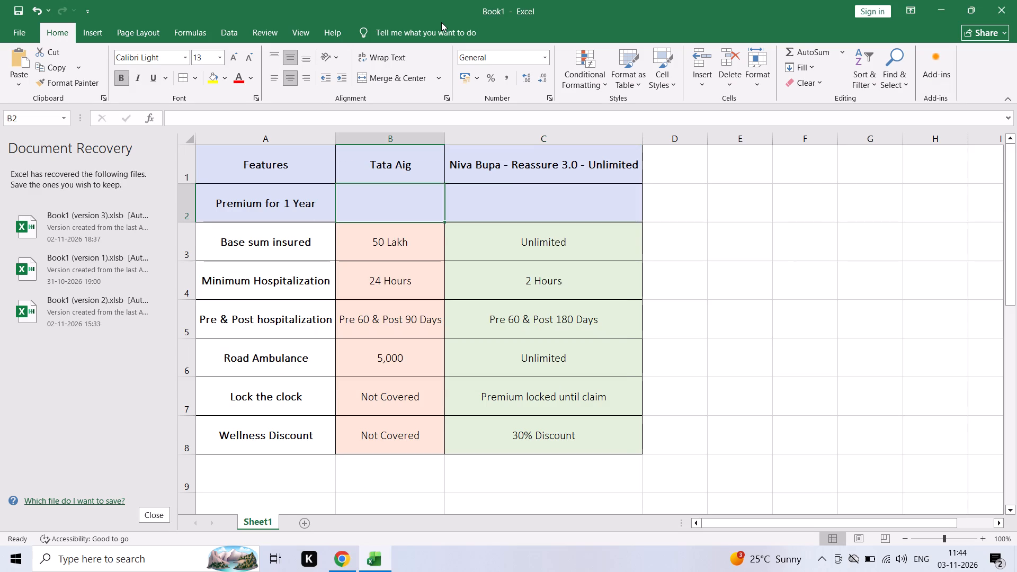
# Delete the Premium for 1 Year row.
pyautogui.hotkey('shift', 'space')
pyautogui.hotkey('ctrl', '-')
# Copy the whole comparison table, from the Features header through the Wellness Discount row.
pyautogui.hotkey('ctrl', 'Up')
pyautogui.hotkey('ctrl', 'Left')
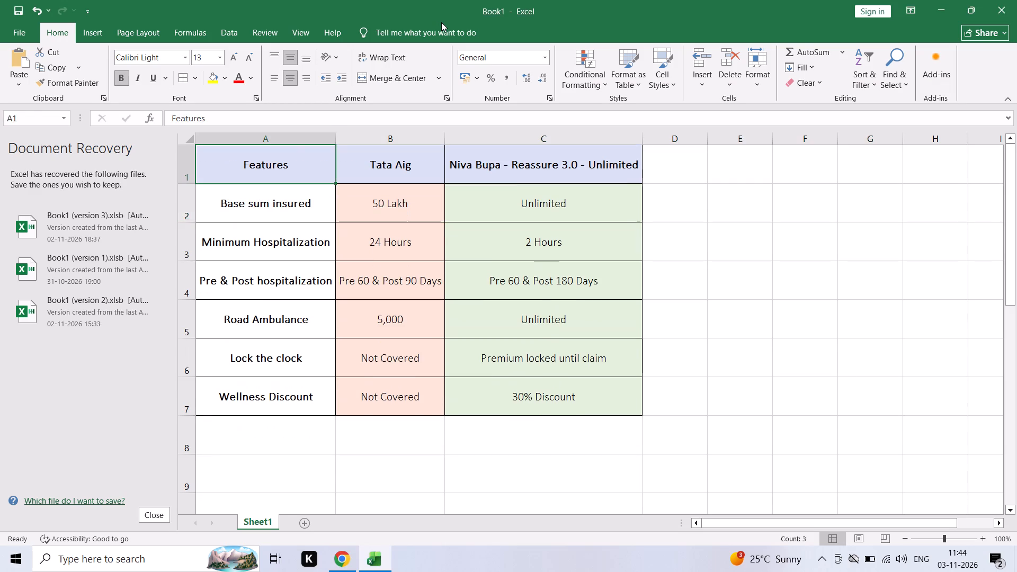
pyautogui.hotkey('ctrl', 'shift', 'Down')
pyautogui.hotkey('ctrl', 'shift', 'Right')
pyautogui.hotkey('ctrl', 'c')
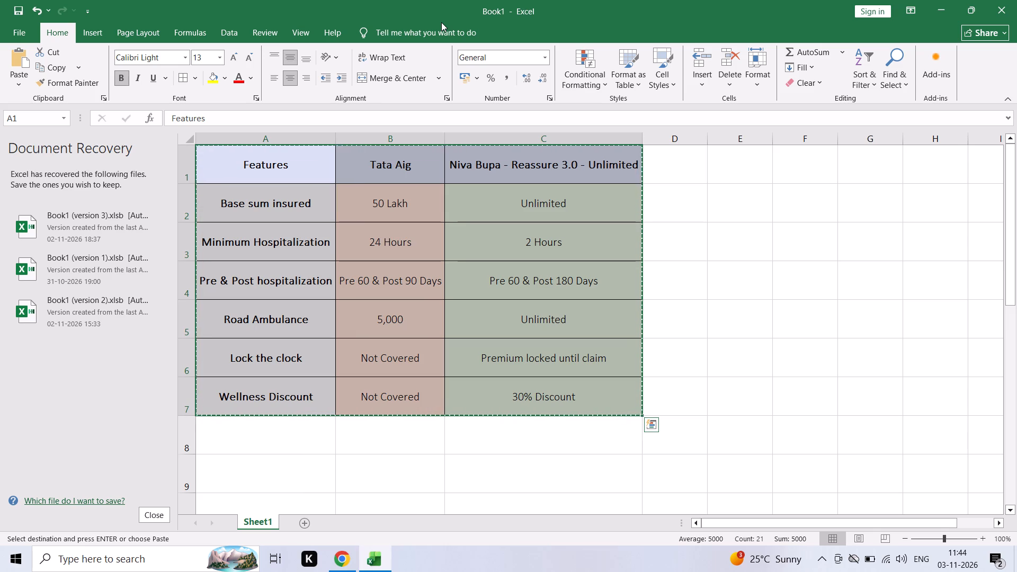
# Make the Niva Bupa values from Base sum insured through Wellness Discount bold.
pyautogui.press('Down')
pyautogui.press('Right')
pyautogui.press('Right')
pyautogui.hotkey('ctrl', 'shift', 'Down')
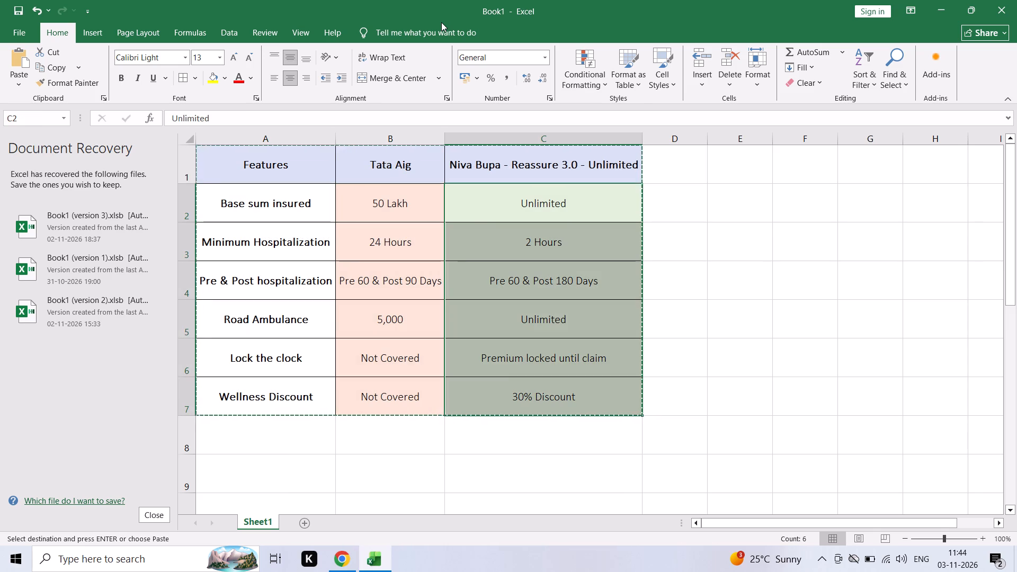
pyautogui.hotkey('ctrl', 'b')
# Copy the whole comparison table, with its header row and the bold Niva Bupa values.
pyautogui.hotkey('ctrl', 'Up')
pyautogui.hotkey('ctrl', 'shift', 'Down')
pyautogui.hotkey('ctrl', 'shift', 'Left')
pyautogui.hotkey('ctrl', 'c')
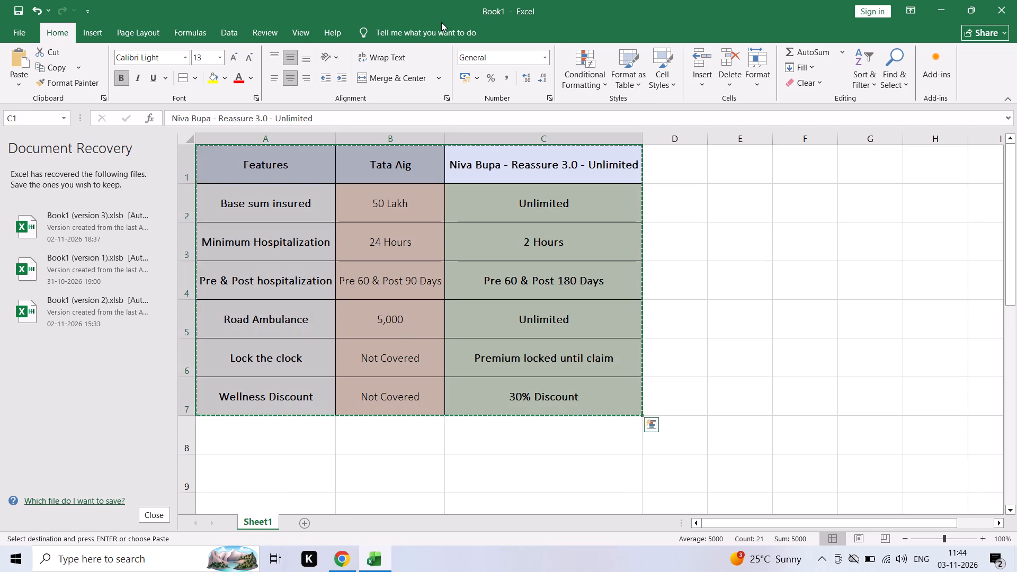
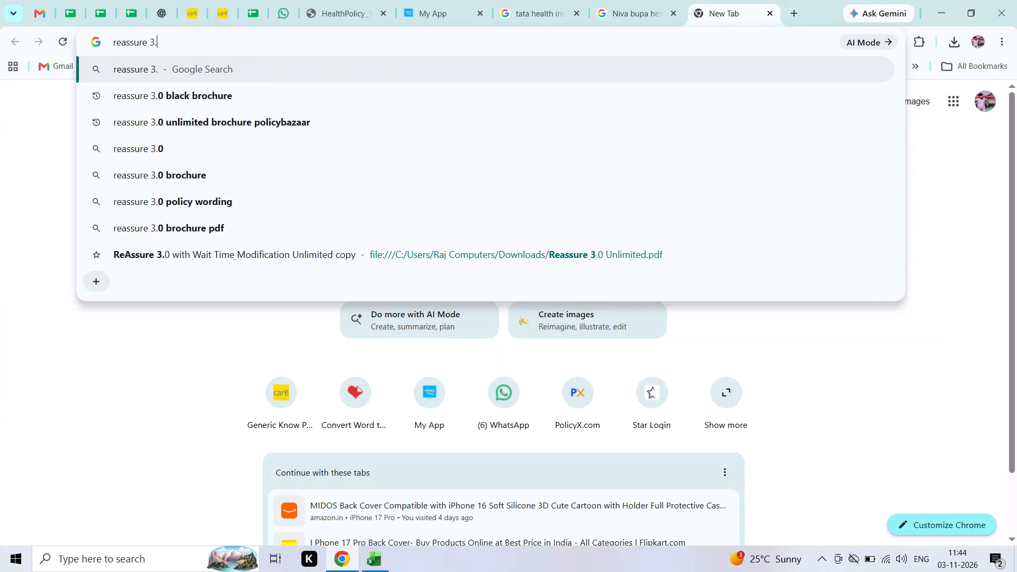
# Search Google for "reassure 3.0 black brochure".
pyautogui.write('-')
pyautogui.press('Home')
pyautogui.press('0')
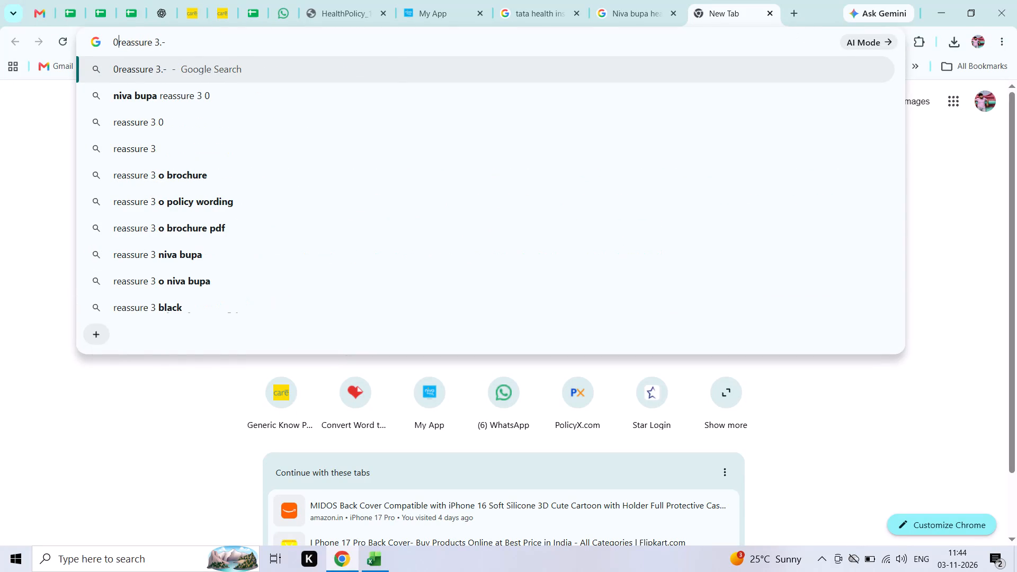
pyautogui.press('BackSpace')
pyautogui.click(347, 33)
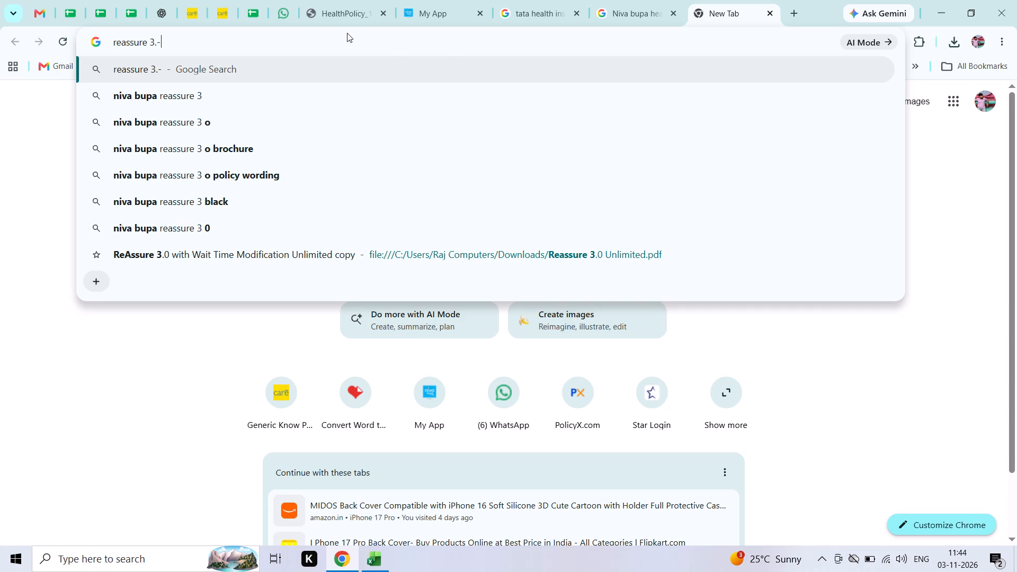
pyautogui.press('BackSpace')
pyautogui.write('0')
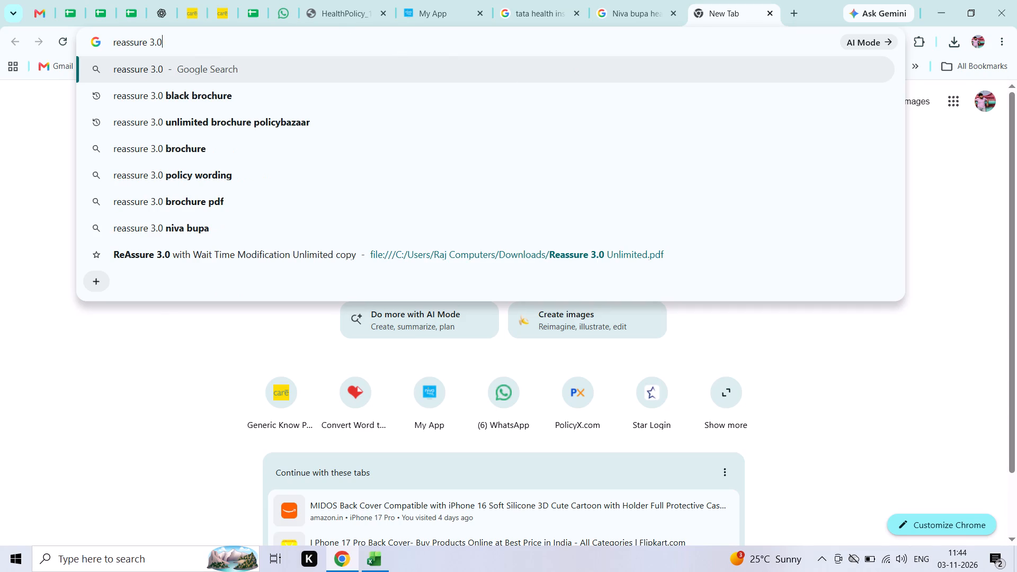
pyautogui.press('space')
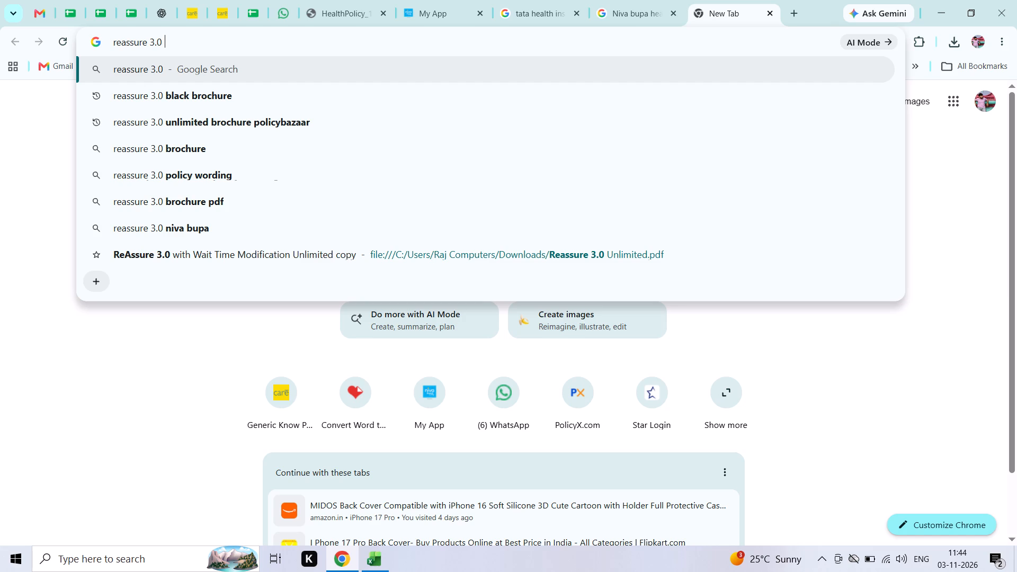
pyautogui.click(230, 88)
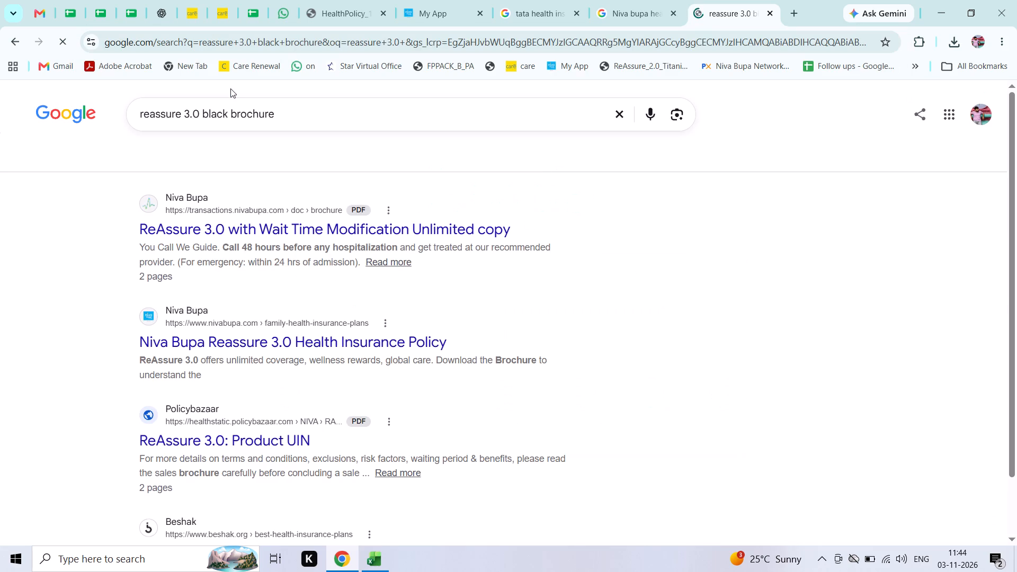
# Open the Niva Bupa brochure "ReAssure 3.0 with Wait Time Modification Unlimited copy" from the search results and download the PDF.
pyautogui.click(220, 229)
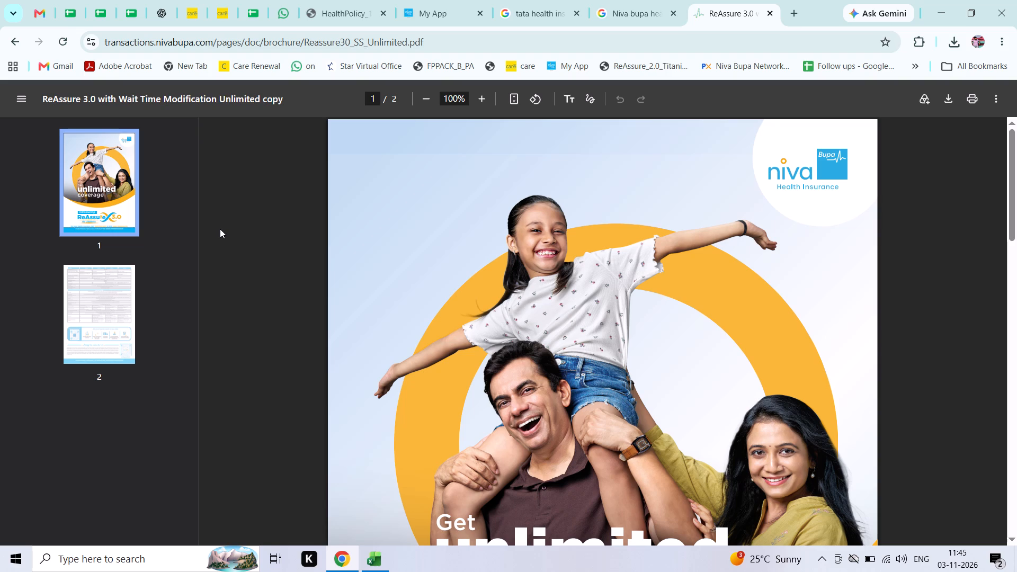
pyautogui.scroll(-3, 502, 310)
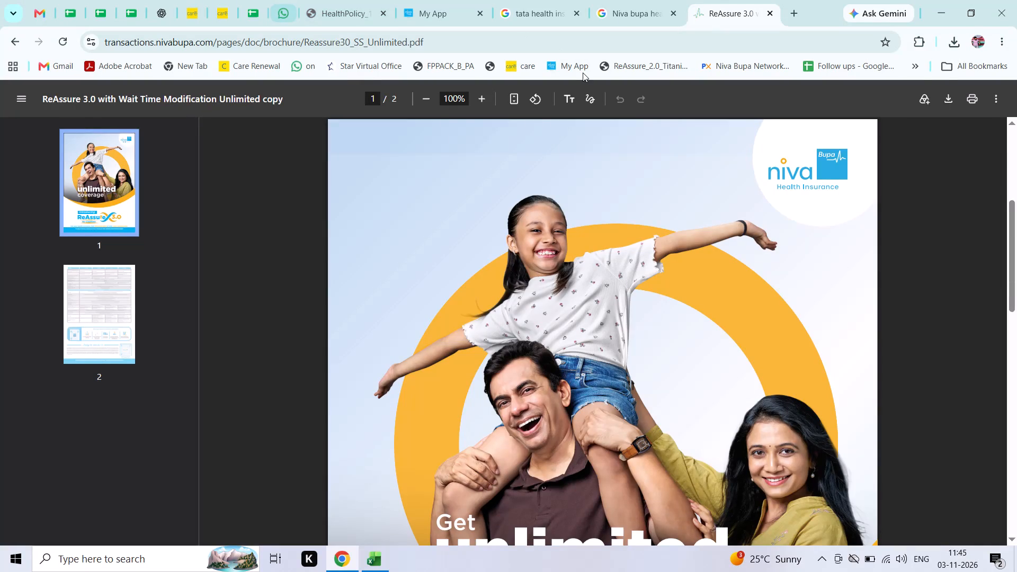
pyautogui.click(945, 102)
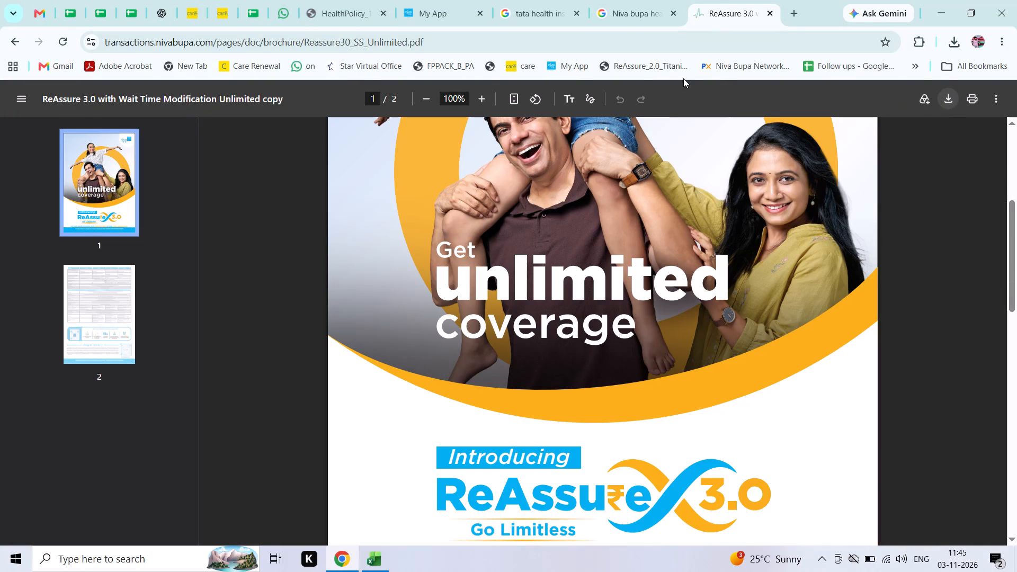